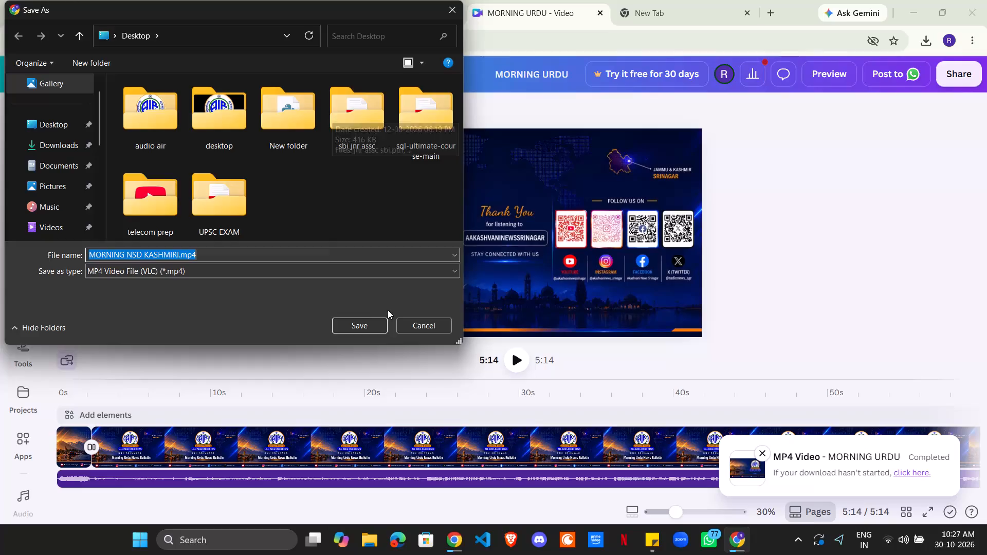
Save the exported video to the Desktop as MORNING NSD KASHMIRI.mp4.
left_click(377, 325)
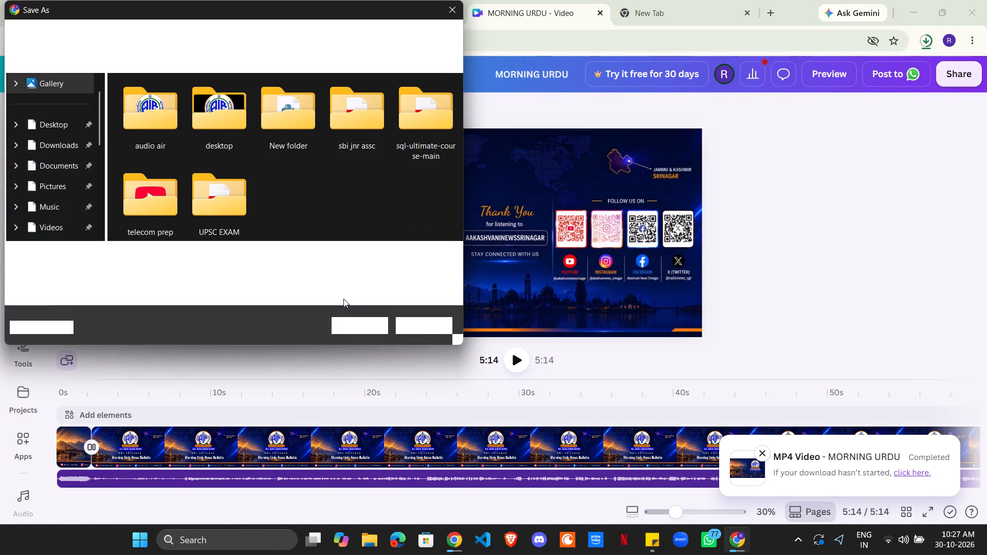
left_click(369, 323)
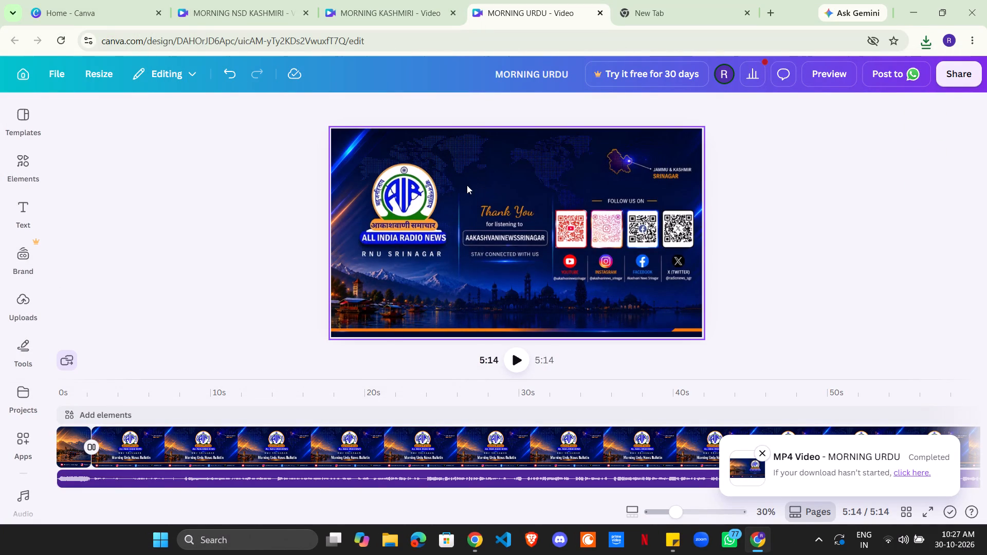
Resume the interrupted download of MORNING NSD KASHMIRI.mp4 from the recent download history.
left_click(398, 0)
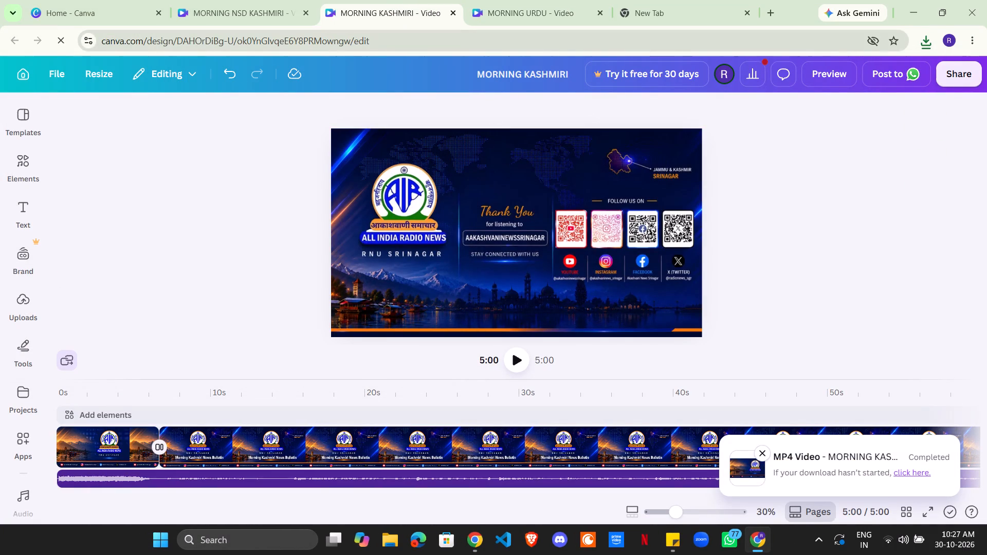
left_click(932, 43)
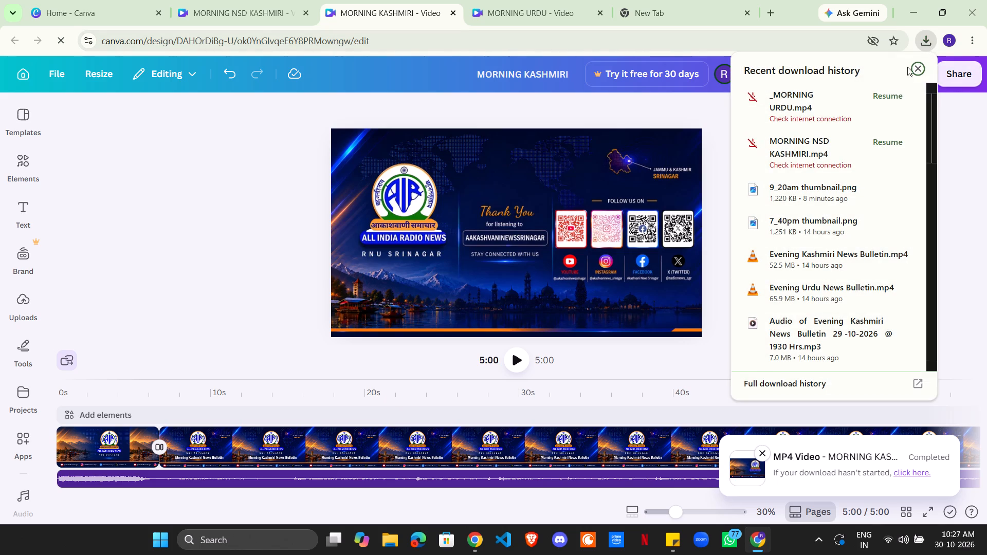
left_click(889, 142)
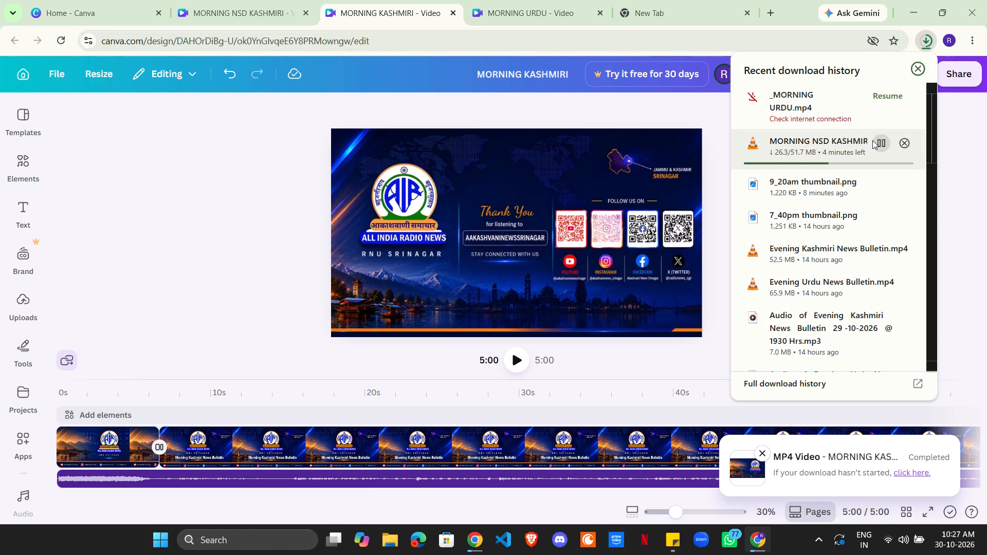
left_click(376, 329)
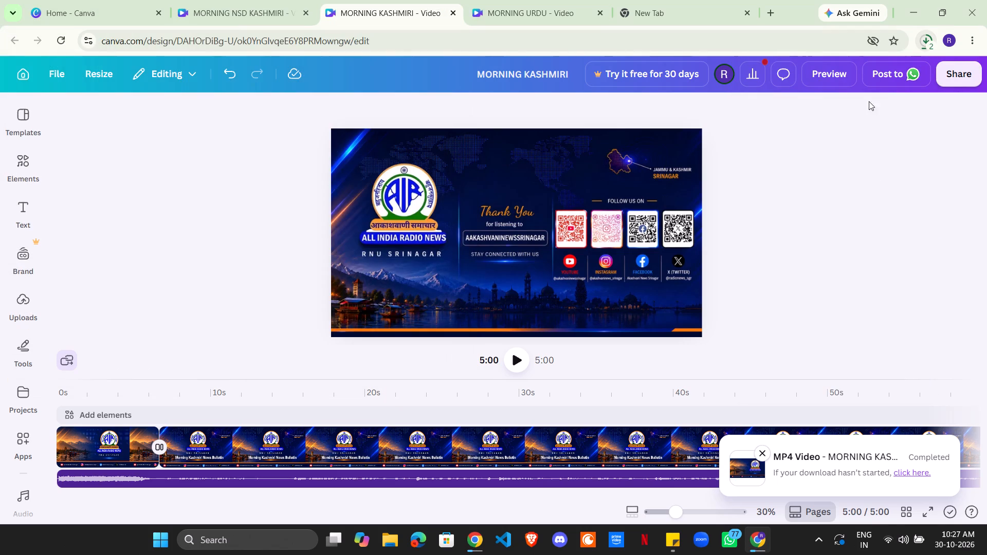
Open the browser's full download history to check the pending video downloads.
left_click(923, 45)
left_click(925, 40)
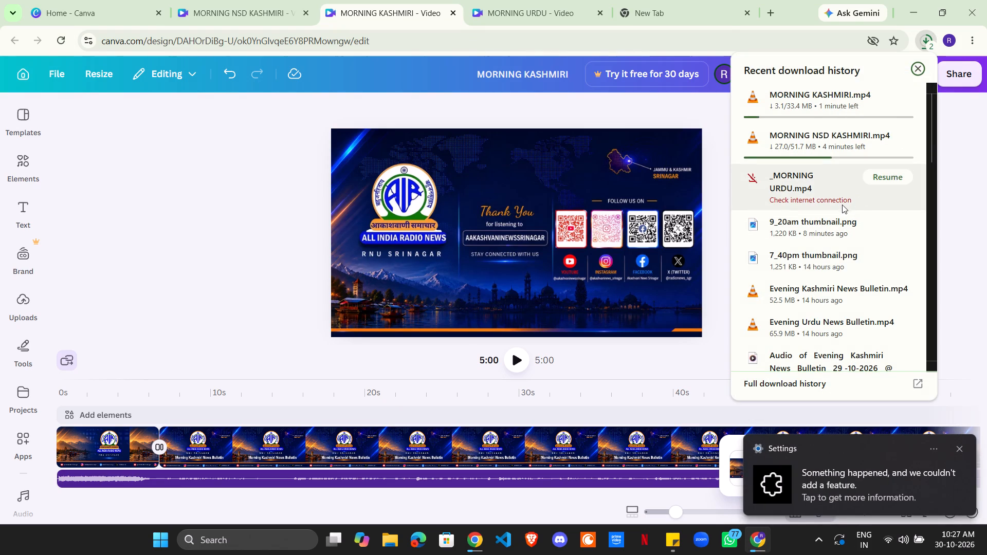
key("ctrl+j")
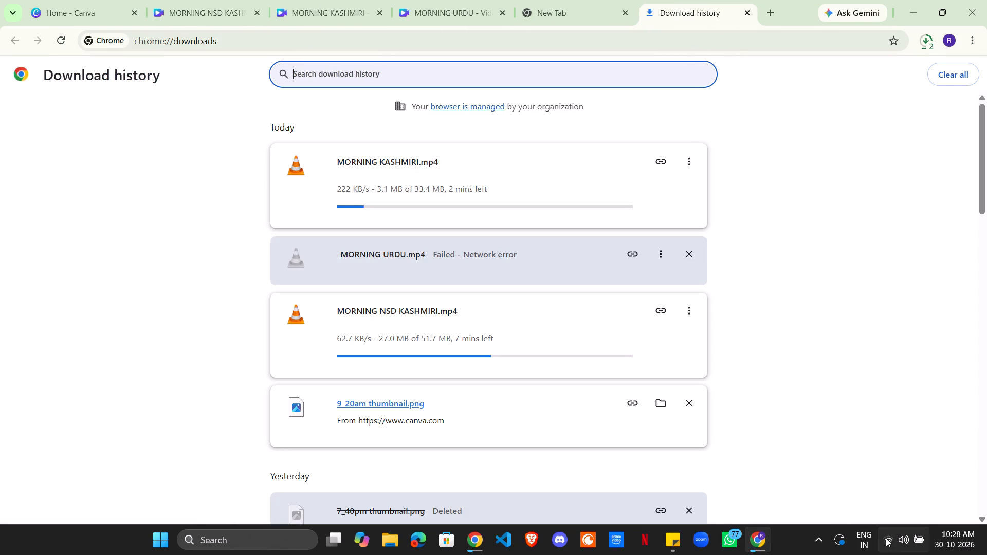
Switch the Wi-Fi connection to the Airtel_News Room network.
left_click(886, 538)
left_click(825, 291)
left_click(815, 294)
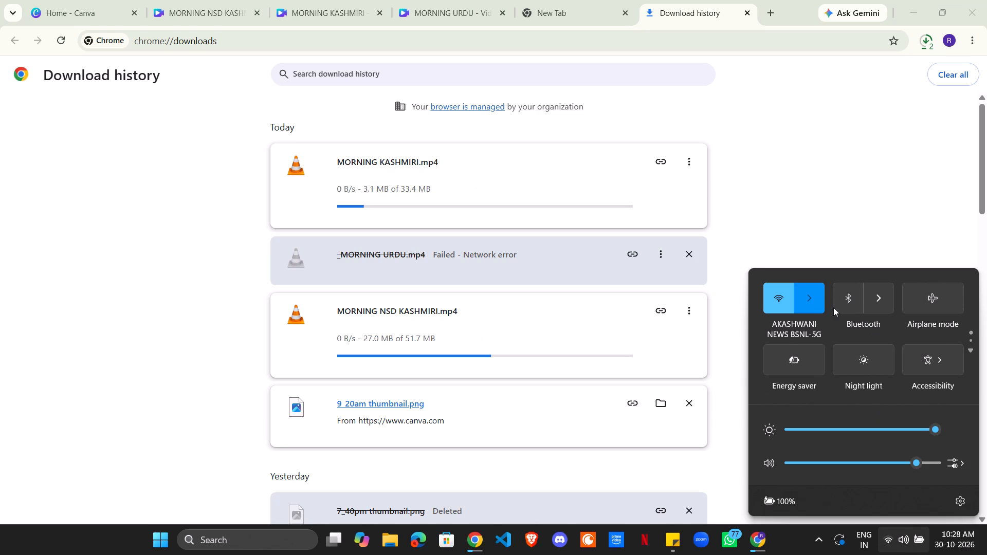
left_click(830, 381)
left_click(930, 402)
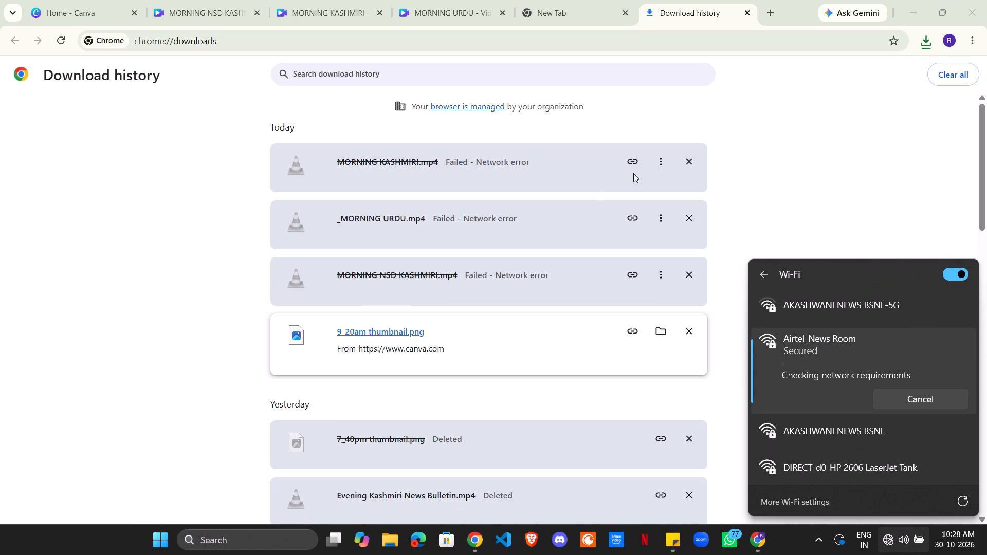
Resume the failed downloads of MORNING KASHMIRI.mp4, _MORNING URDU.mp4 and MORNING NSD KASHMIRI.mp4.
left_click(658, 163)
left_click(627, 169)
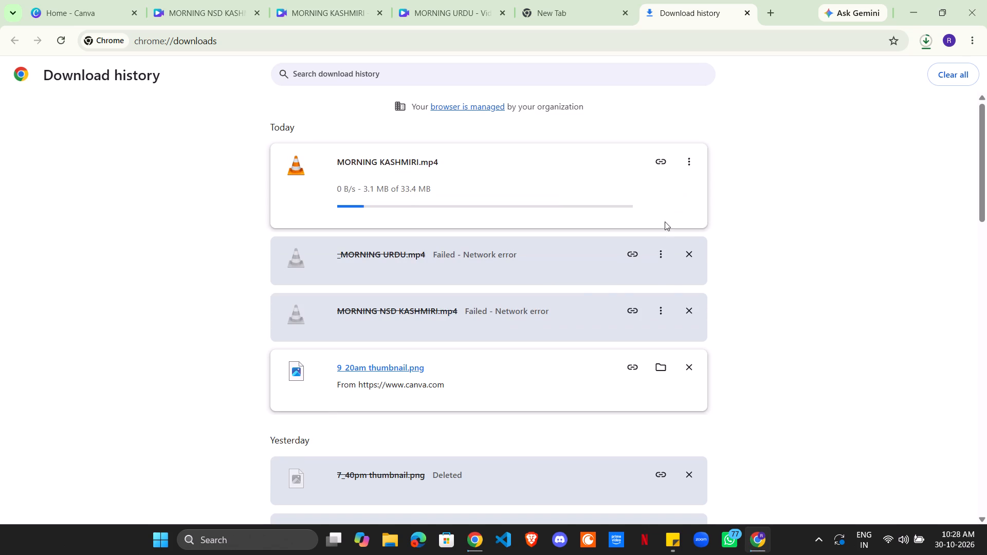
left_click(659, 262)
left_click(614, 261)
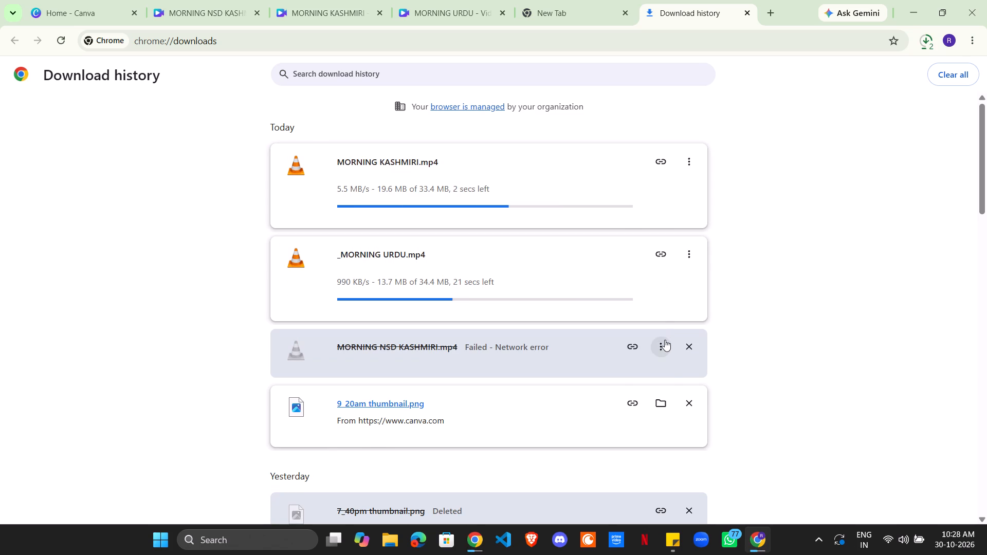
left_click(664, 341)
left_click(621, 350)
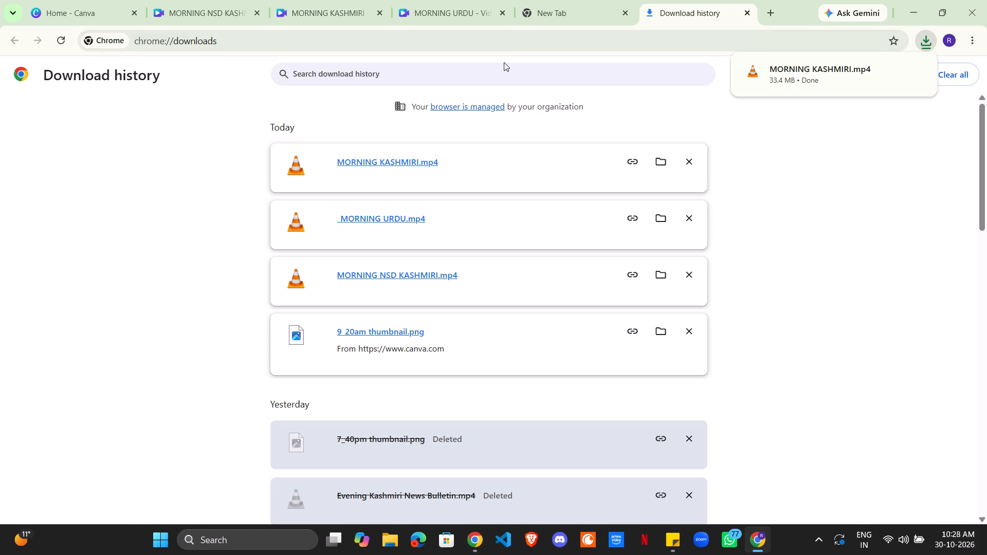
Close the three Canva editor tabs for MORNING NSD KASHMIRI, MORNING KASHMIRI and MORNING URDU.
left_click(212, 0)
double_click(255, 11)
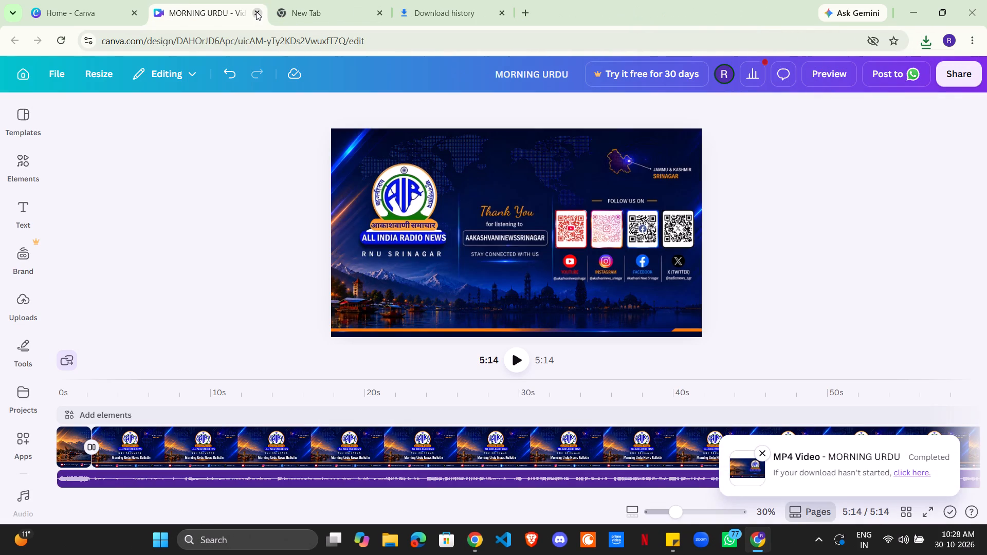
left_click(255, 12)
Open a new browser tab and minimise the browser window to reach the desktop notes.
left_click(407, 19)
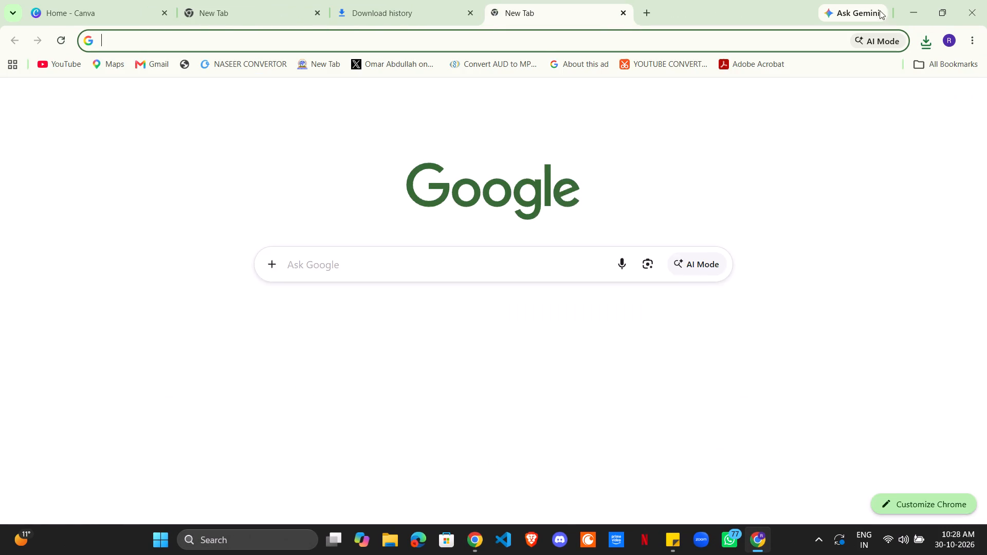
left_click(906, 0)
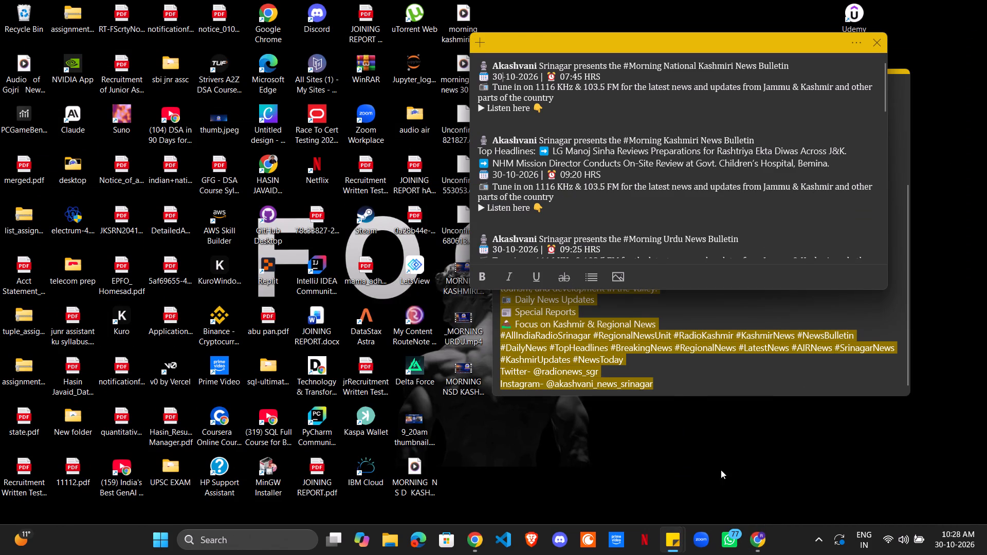
In Sticky Notes, select the whole Morning National Kashmiri News Bulletin caption for 30-10-2026, 07:45 HRS.
left_click(578, 172)
left_click(571, 102)
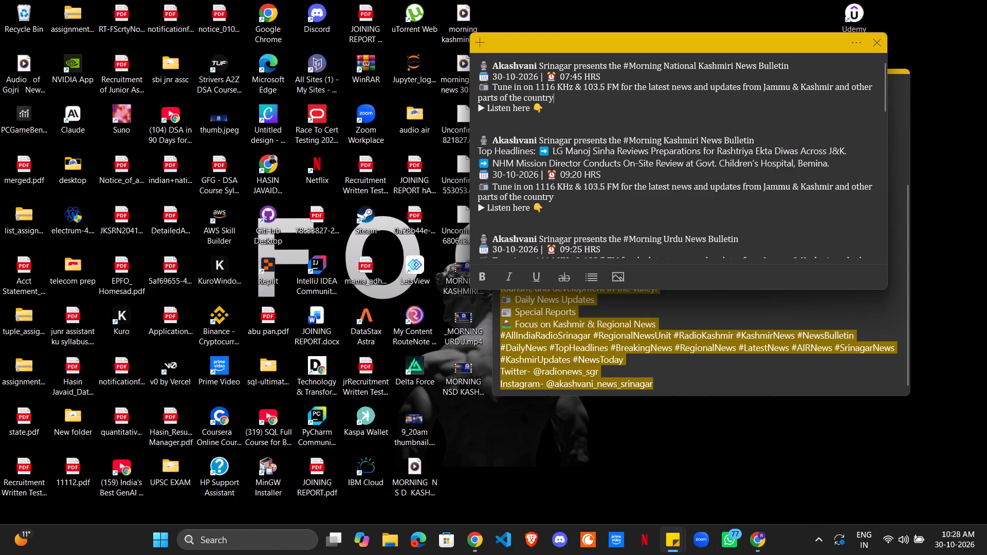
left_click_drag(558, 115, 518, 95)
left_click(564, 114)
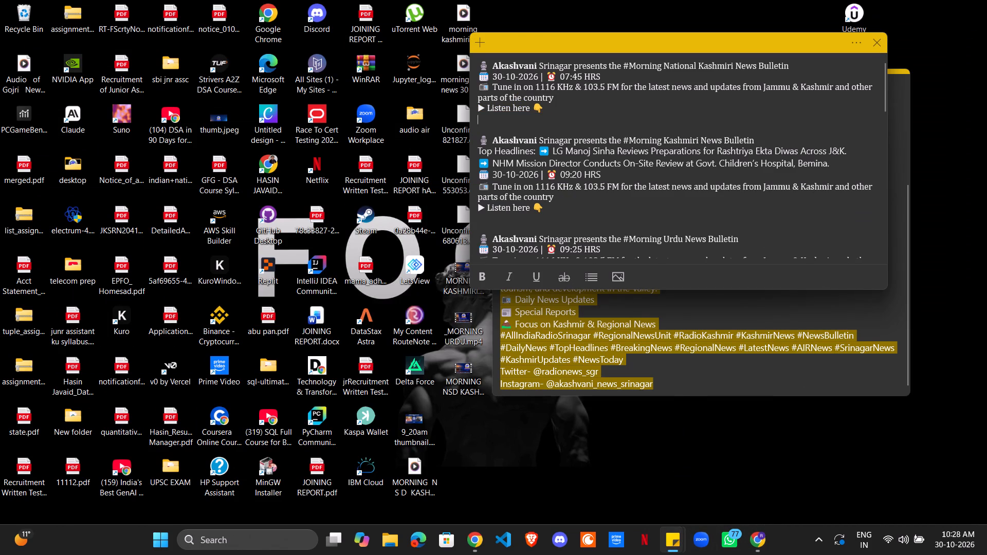
left_click(559, 104)
left_click_drag(554, 105, 472, 58)
left_click(652, 362)
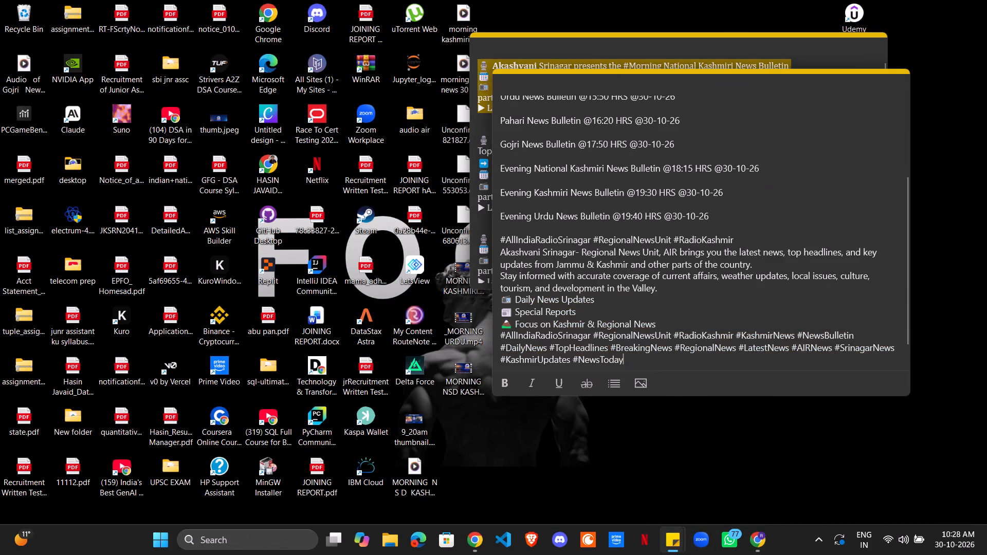
scroll(626, 297, "up", 17)
left_click_drag(789, 102, 476, 99)
key("ctrl+c")
Select the channel description block in the same note, from #AllIndiaRadioSrinagar through the Instagram handle.
scroll(645, 213, "down", 18)
left_click_drag(669, 356, 489, 211)
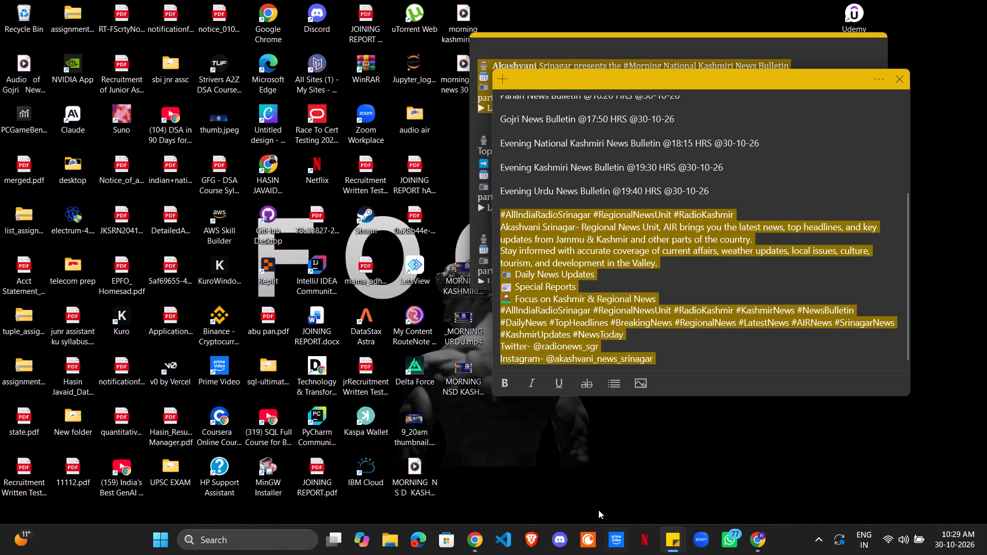
Switch to Chrome and open the bookmarked Akashvani News Srinagar YouTube channel and Meta Business Suite.
left_click(763, 539)
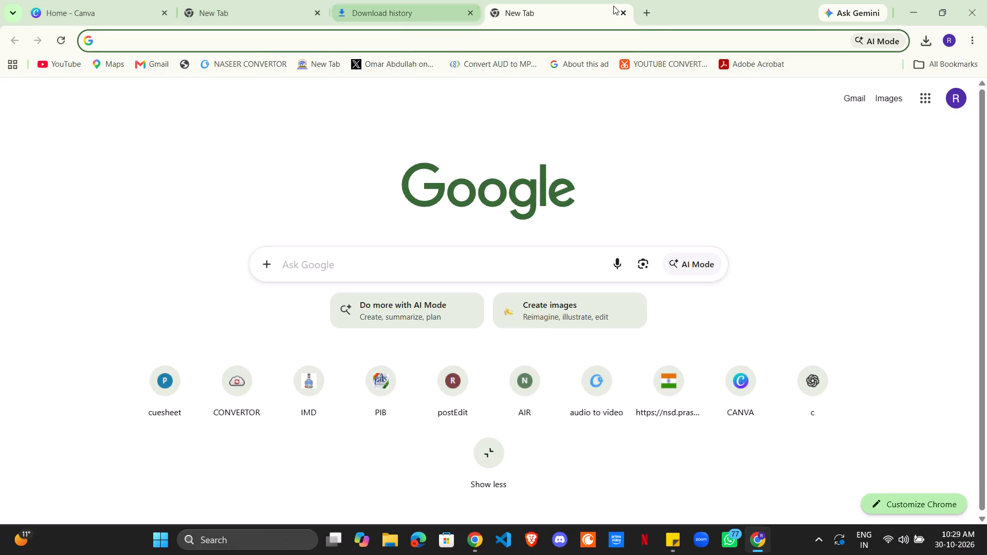
left_click(944, 64)
left_click(690, 112)
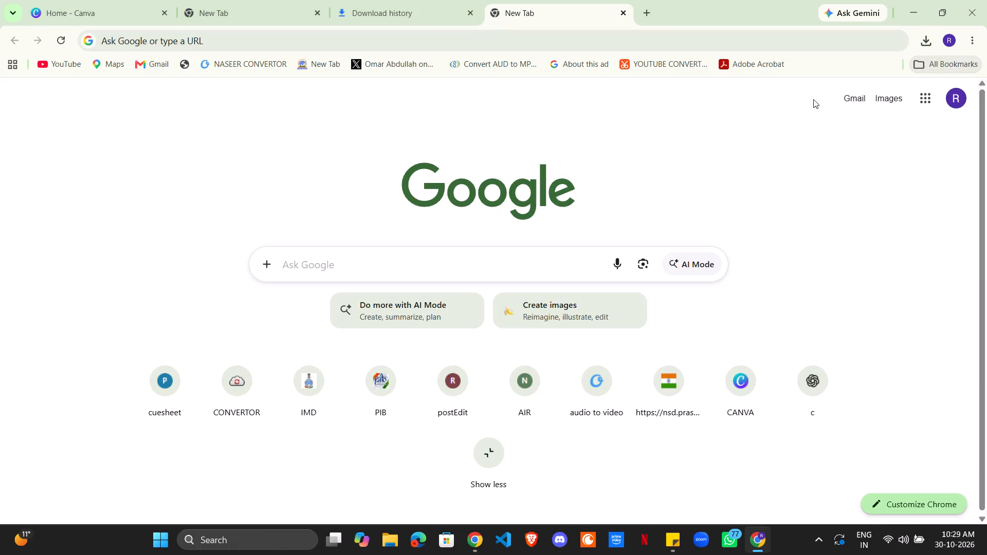
left_click(947, 65)
left_click(852, 123, "ctrl")
left_click(809, 200, "ctrl")
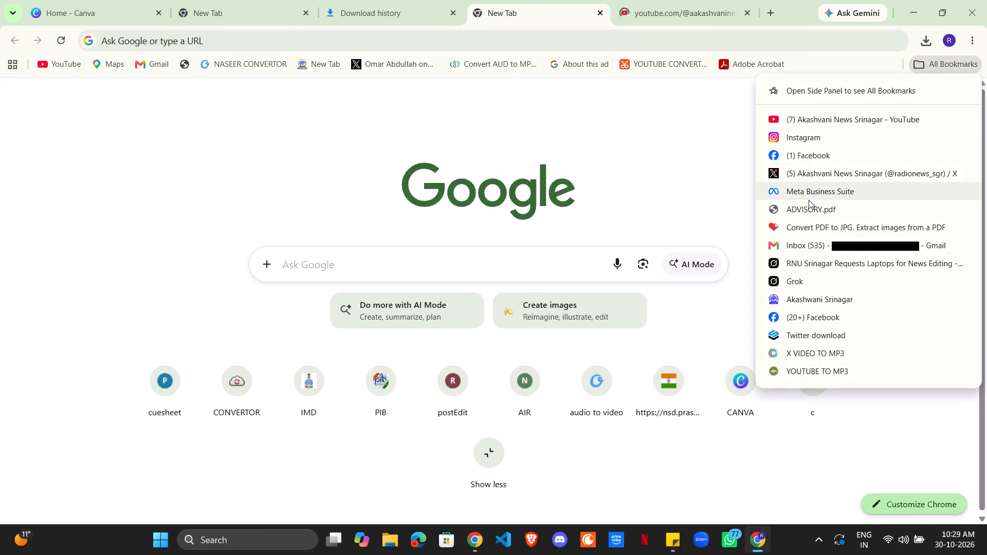
Start a video upload from the Akashvani News Srinagar YouTube channel.
left_click(523, 0)
left_click(577, 4)
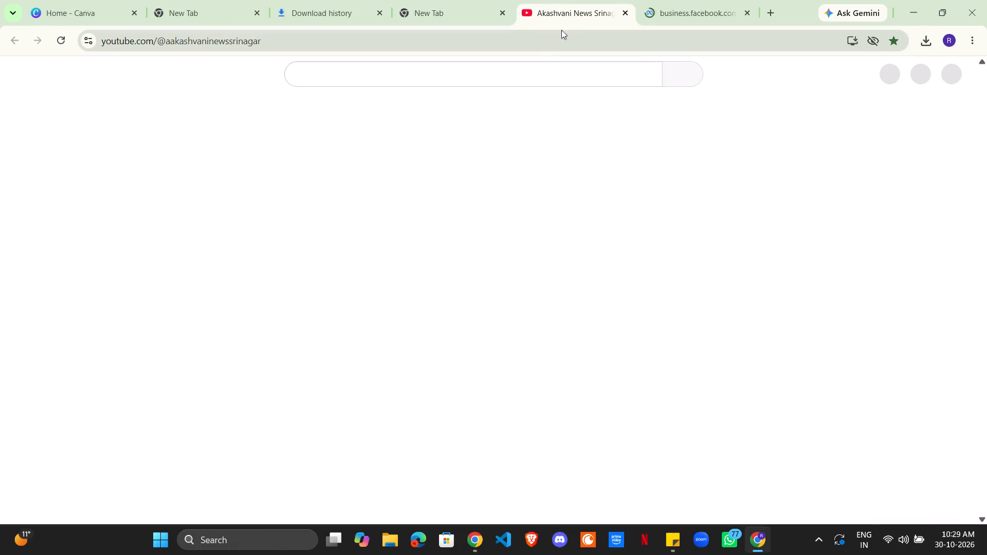
right_click(578, 10)
left_click(560, 4)
left_click(862, 76)
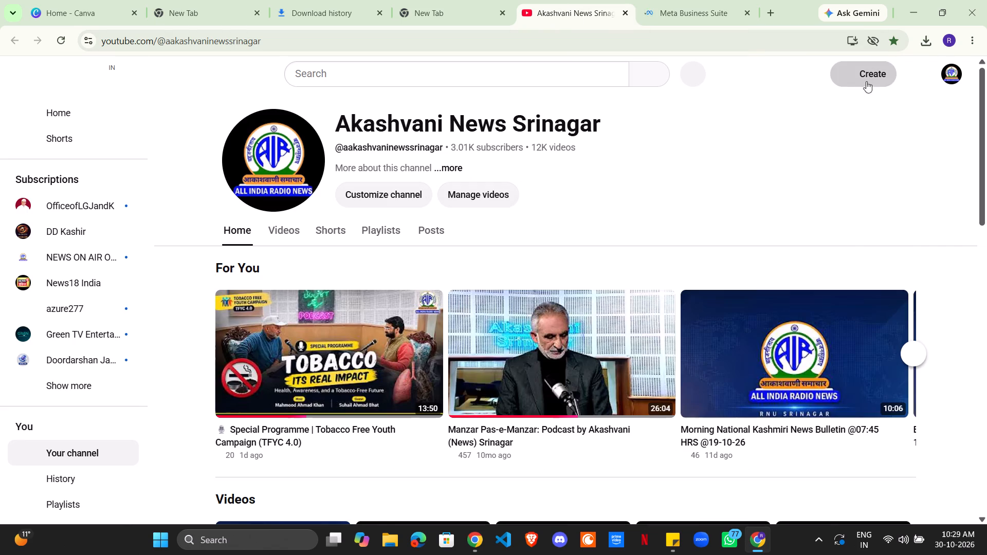
left_click(876, 104)
Start creating a new reel in Meta Business Suite.
left_click(667, 5)
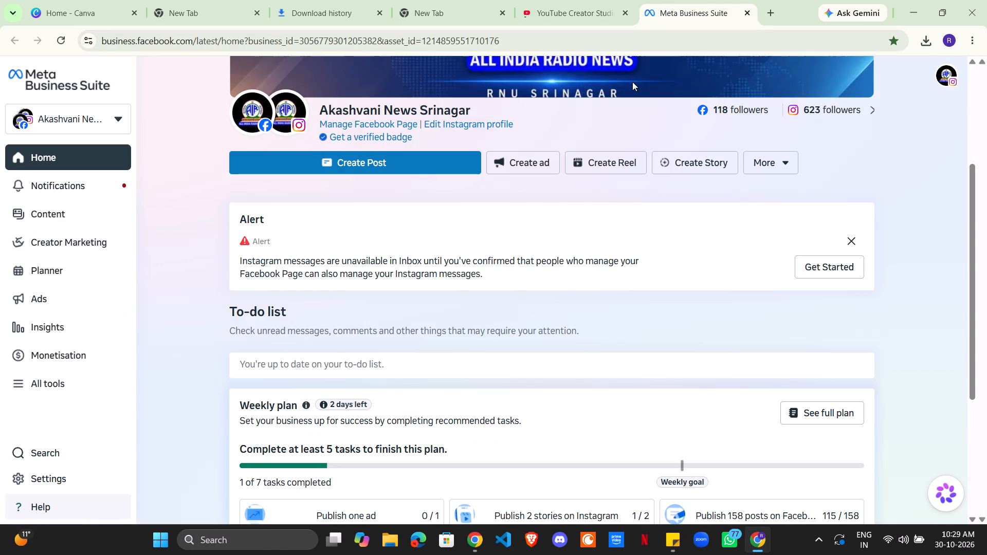
left_click(632, 159)
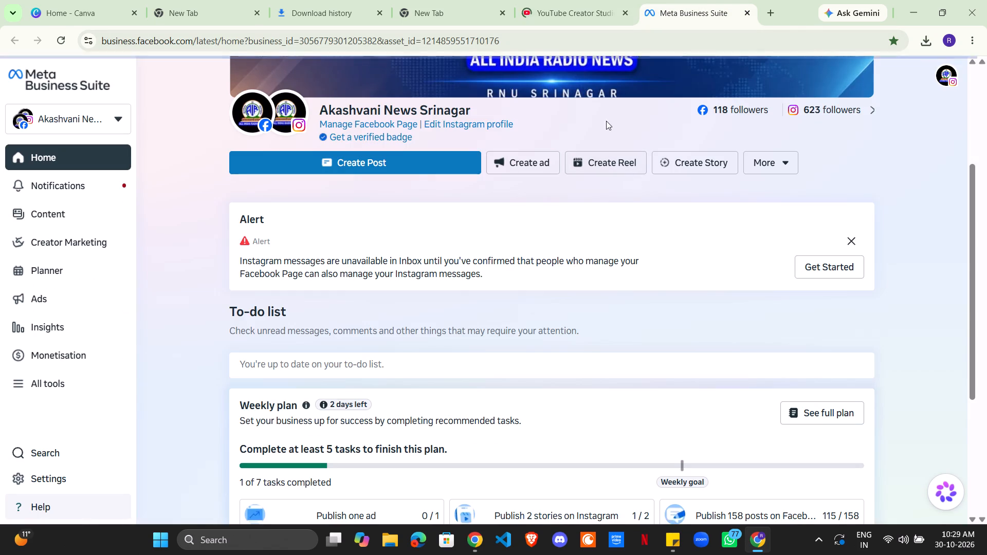
Duplicate the YouTube upload page and the Meta reel page, placing a reel page directly after the first upload page.
left_click(592, 9)
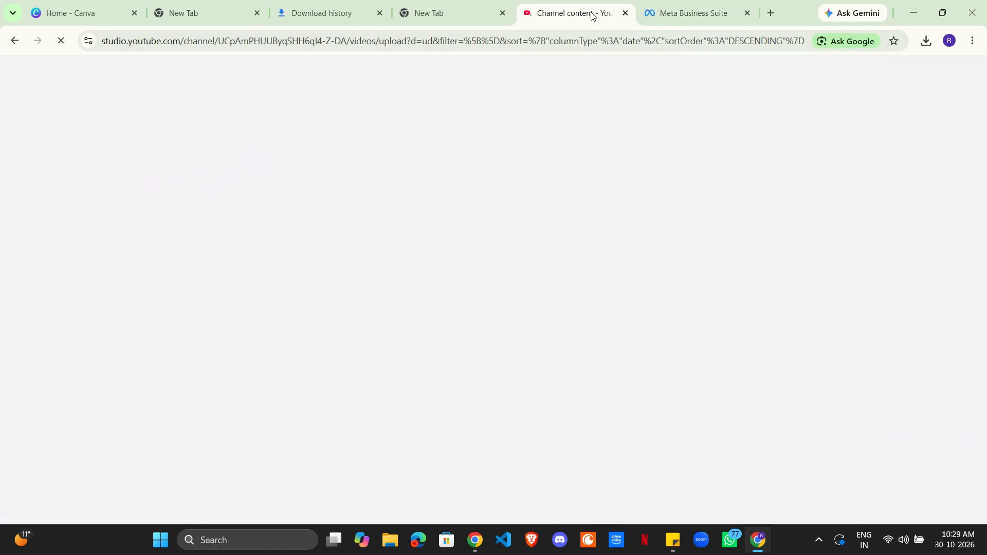
right_click(586, 20)
left_click(631, 143)
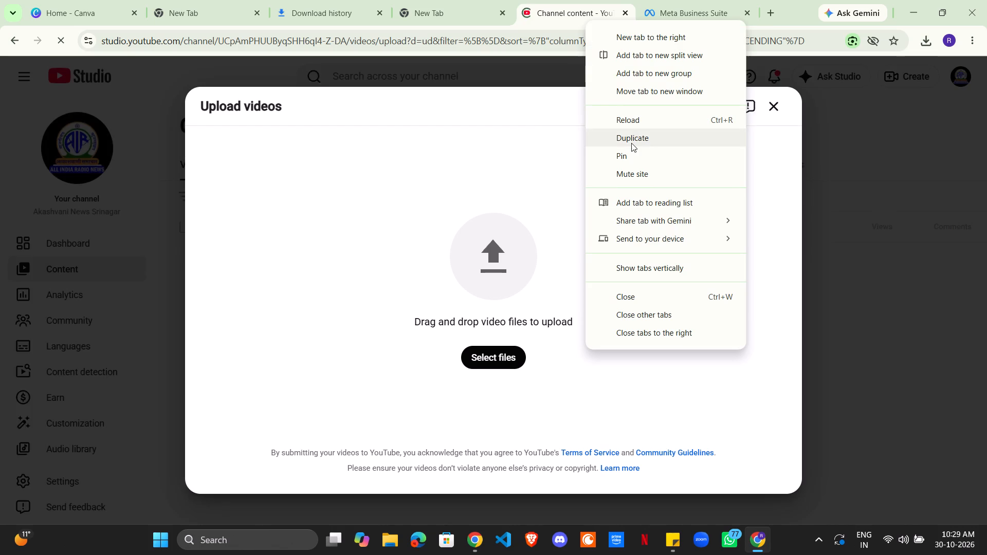
left_click(688, 13)
right_click(684, 13)
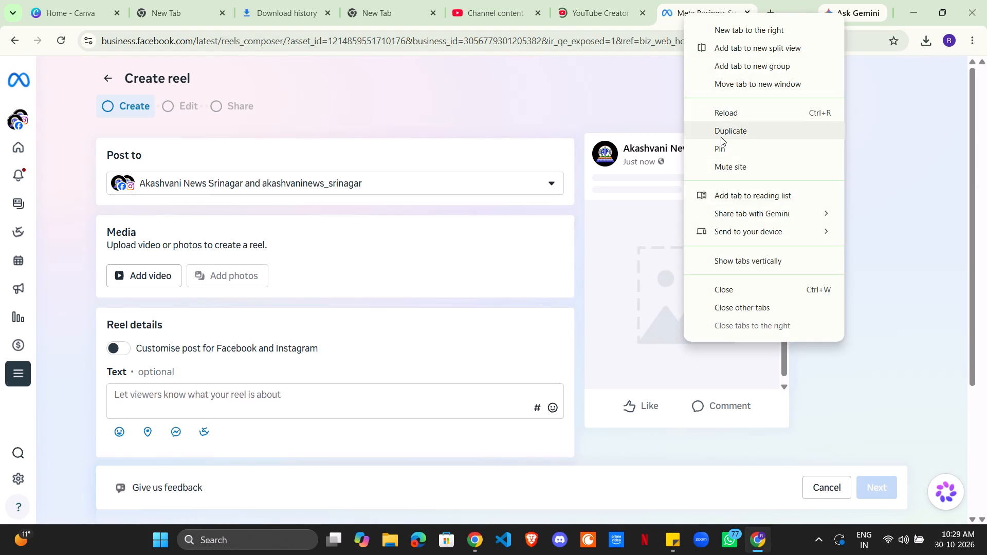
left_click(721, 137)
left_click_drag(712, 10, 539, 3)
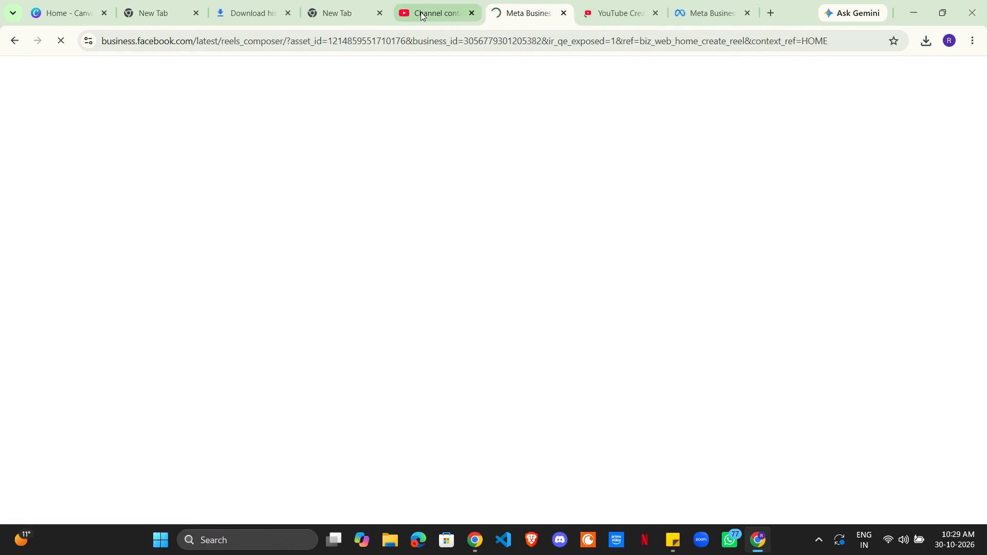
Duplicate the YouTube upload and Meta reel pages once more, arranging them as three alternating YouTube and Meta pairs.
left_click(421, 12)
right_click(421, 12)
left_click(466, 128)
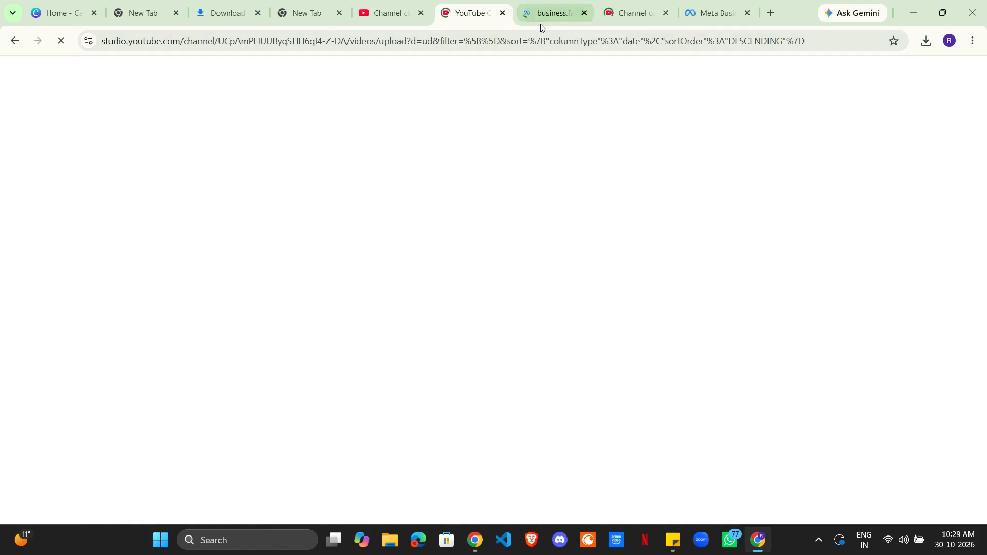
right_click(553, 11)
left_click(618, 130)
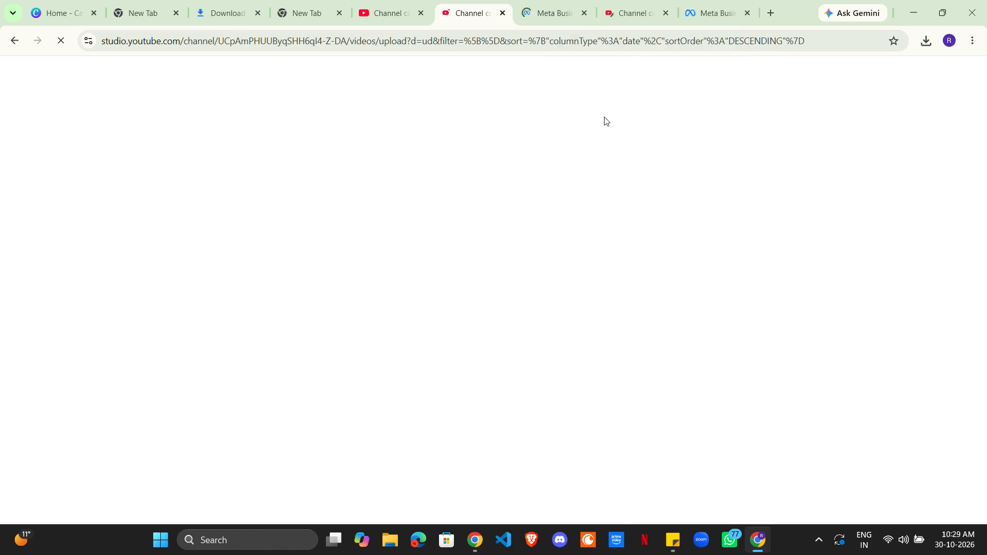
left_click_drag(566, 9, 427, 2)
Upload MORNING NSD KASHMIRI.mp4 from the desktop to the first YouTube upload page.
left_click(331, 8)
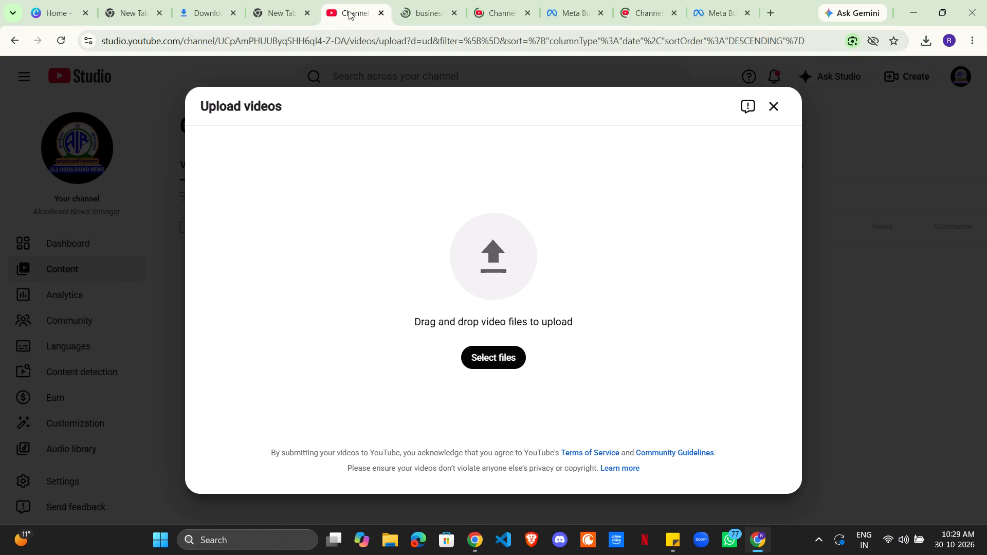
left_click_drag(801, 11, 838, 30)
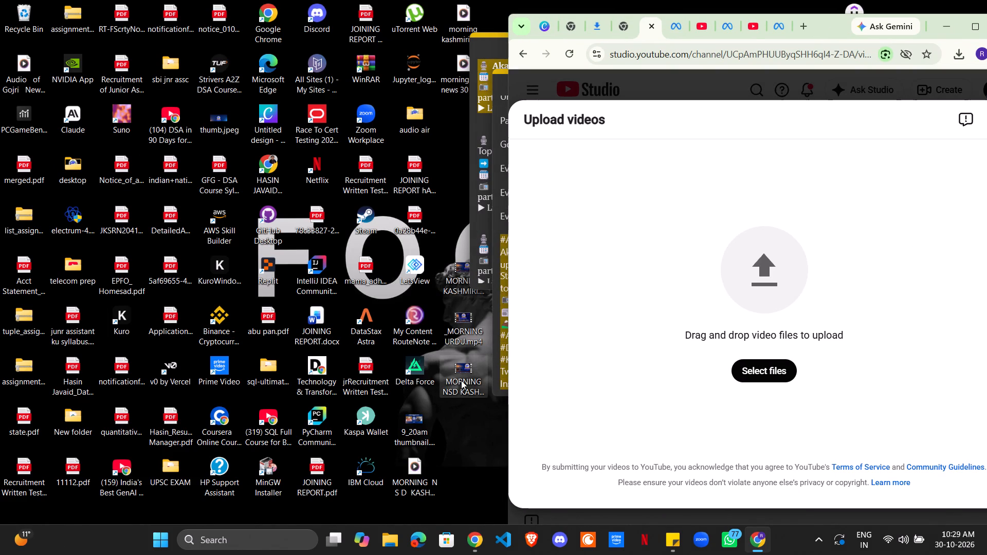
left_click_drag(461, 380, 677, 300)
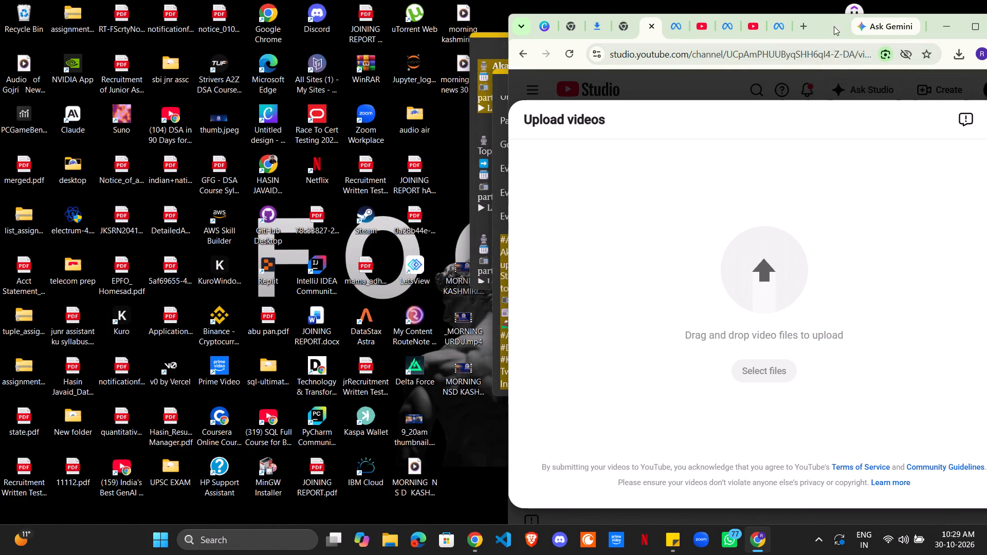
Add MORNING NSD KASHMIRI.mp4 from the Desktop as the video of the first Meta reel.
left_click(679, 29)
left_click(610, 300)
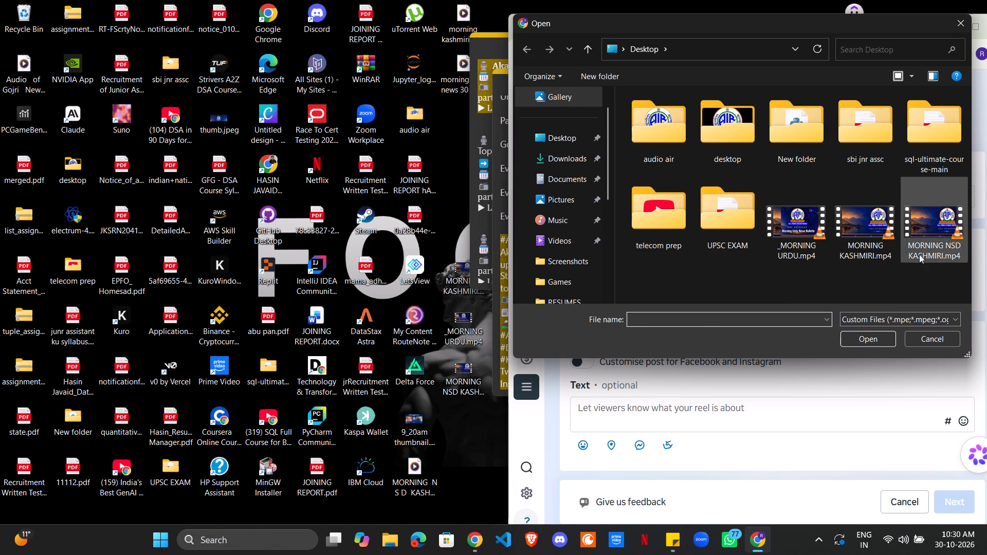
left_click(927, 250)
left_click(881, 340)
scroll(814, 262, "down", 5)
scroll(810, 311, "down", 3)
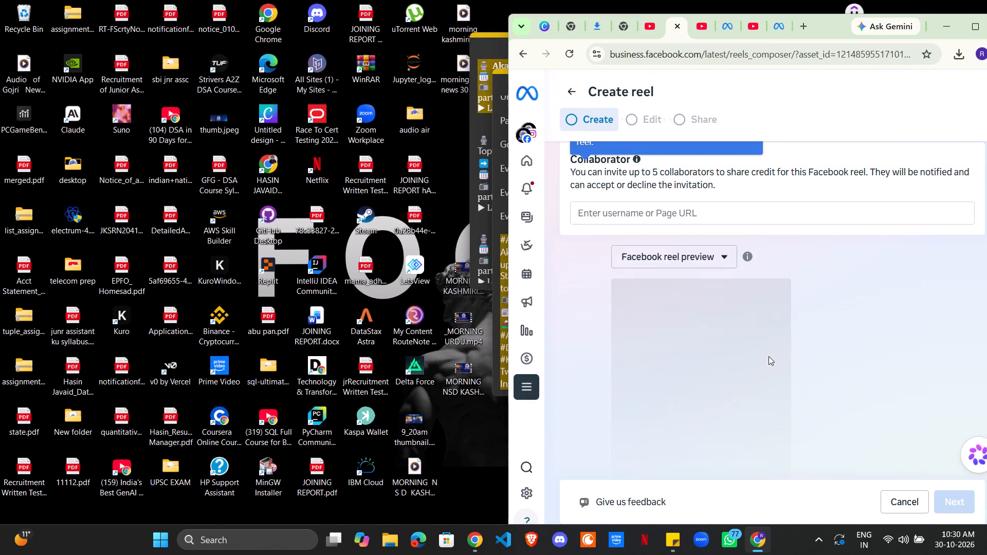
left_click(765, 275)
left_click_drag(833, 30, 744, 0)
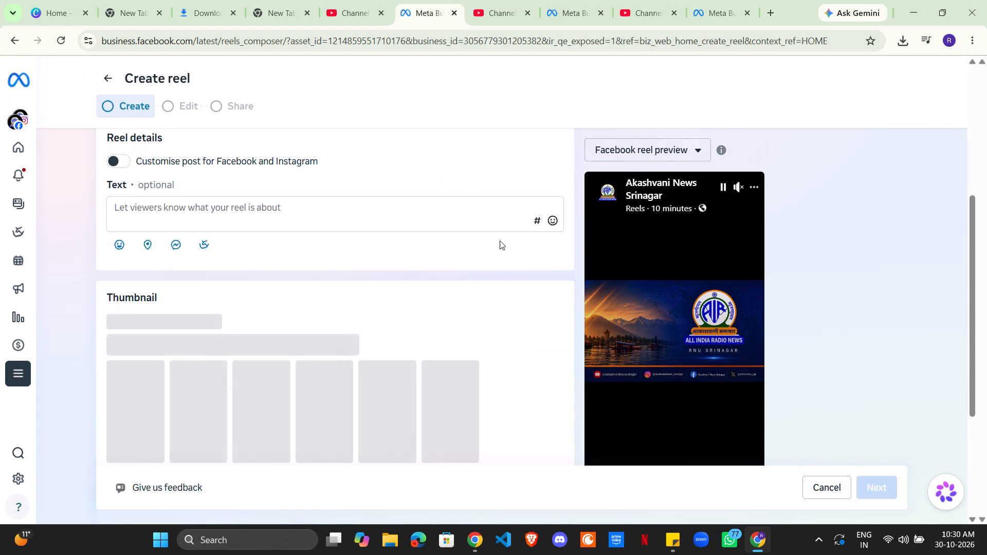
left_click(345, 0)
key("ctrl+a")
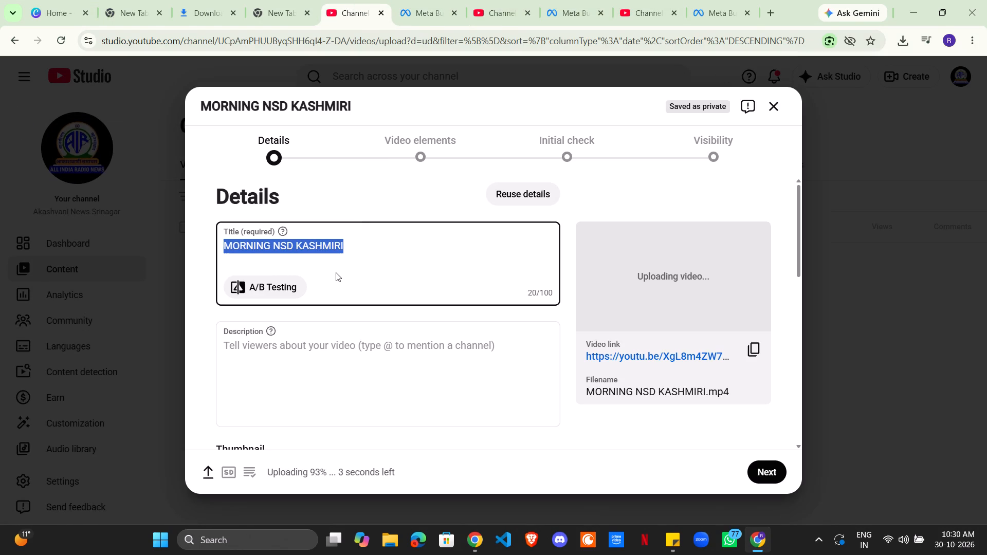
key("ctrl+v")
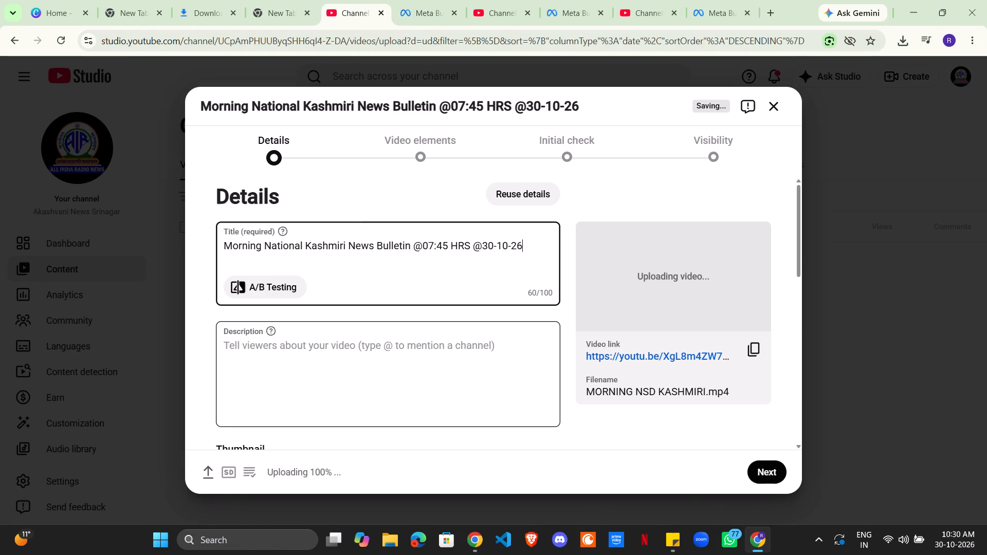
Copy the selected channel description and hashtags from Sticky Notes into the YouTube video's description.
left_click(679, 541)
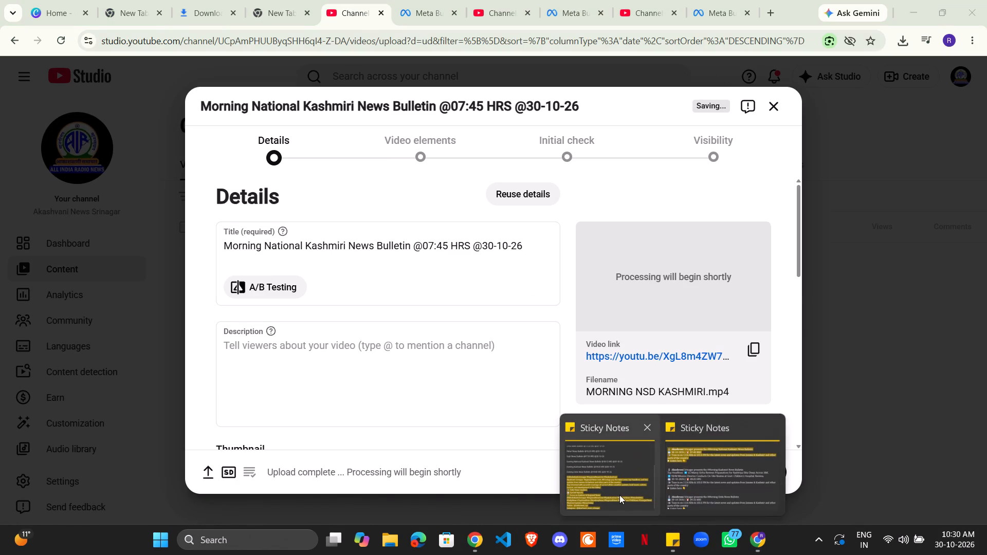
left_click(619, 495)
key("ctrl+c")
left_click(289, 362)
key("ctrl+v")
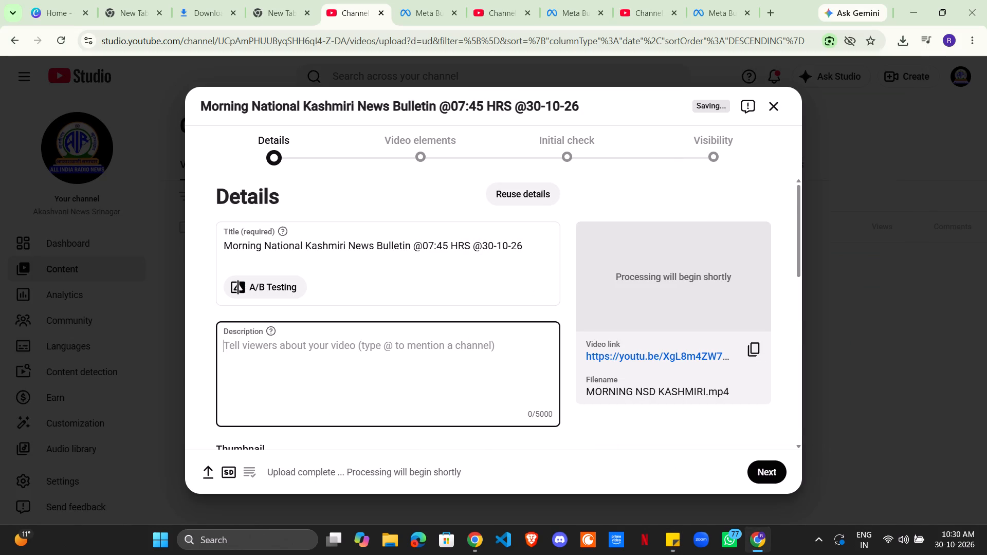
scroll(329, 355, "down", 1)
scroll(345, 355, "up", 5)
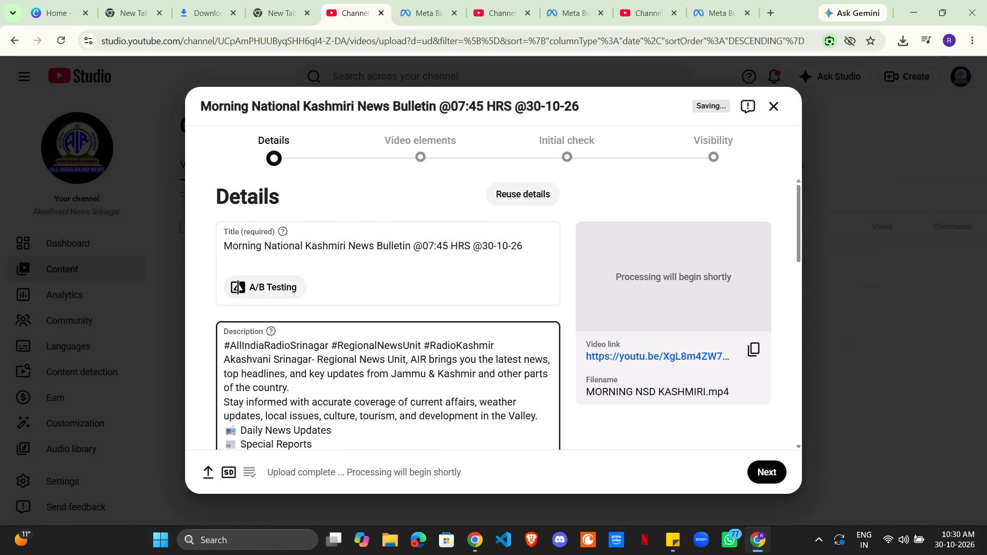
scroll(369, 344, "down", 4)
scroll(386, 351, "up", 5)
Upload thumb.jpeg from the Desktop as the thumbnail of the Morning National Kashmiri News Bulletin YouTube video.
scroll(415, 356, "down", 4)
left_click(263, 388)
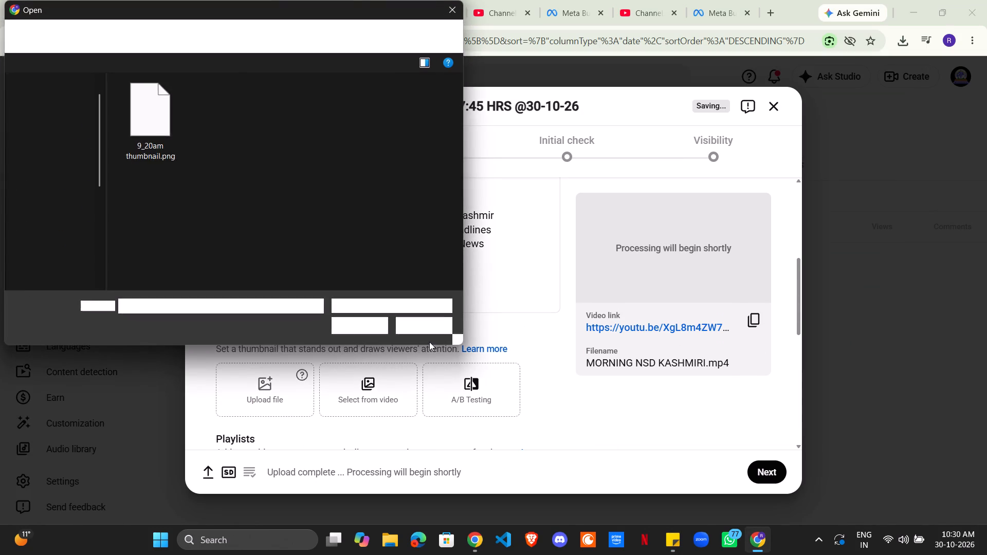
left_click(421, 220)
left_click(370, 326)
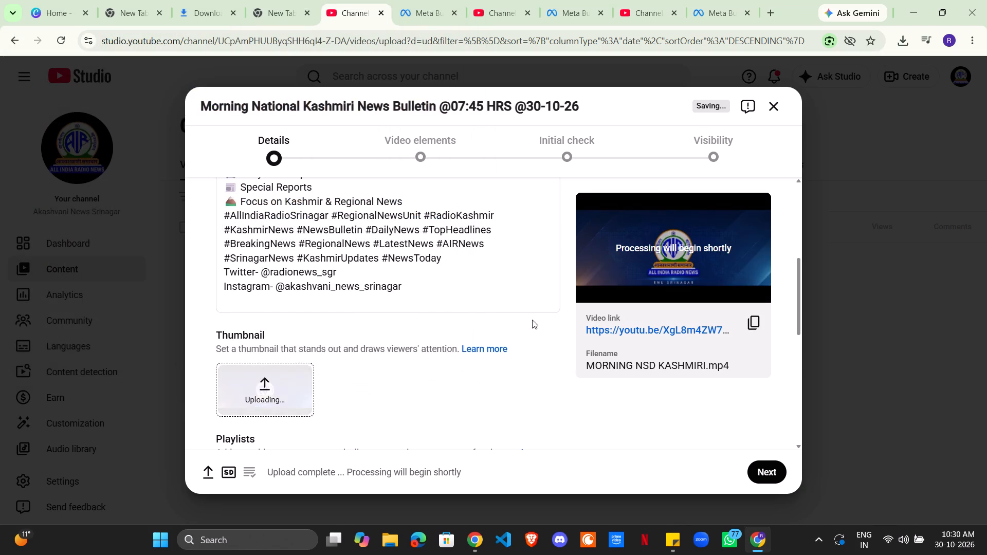
Copy the 07:45 HRS announcement from Sticky Notes into the first Meta reel's text, replacing its "Listen here" line with a full stop.
left_click(428, 0)
left_click(225, 209)
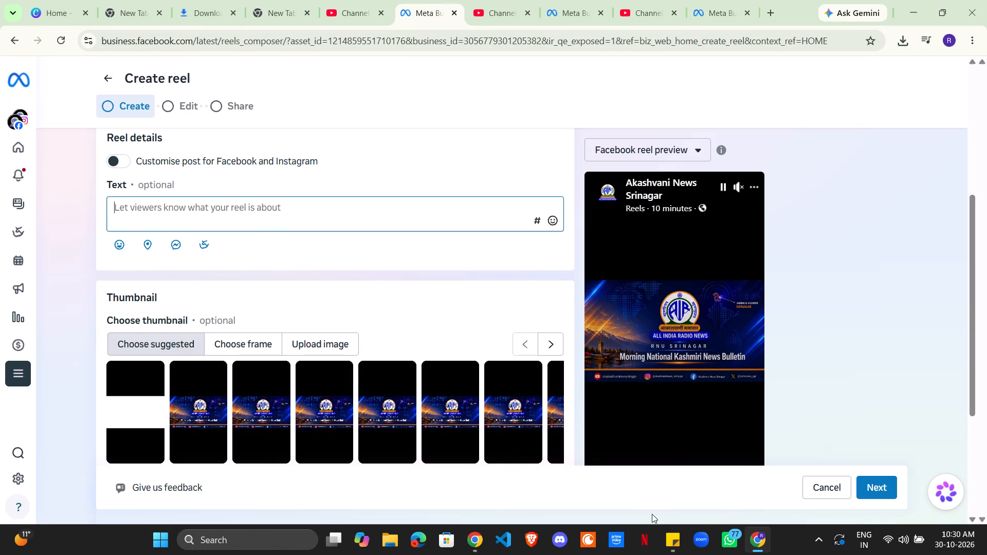
left_click(671, 550)
left_click(694, 481)
key("ctrl+c")
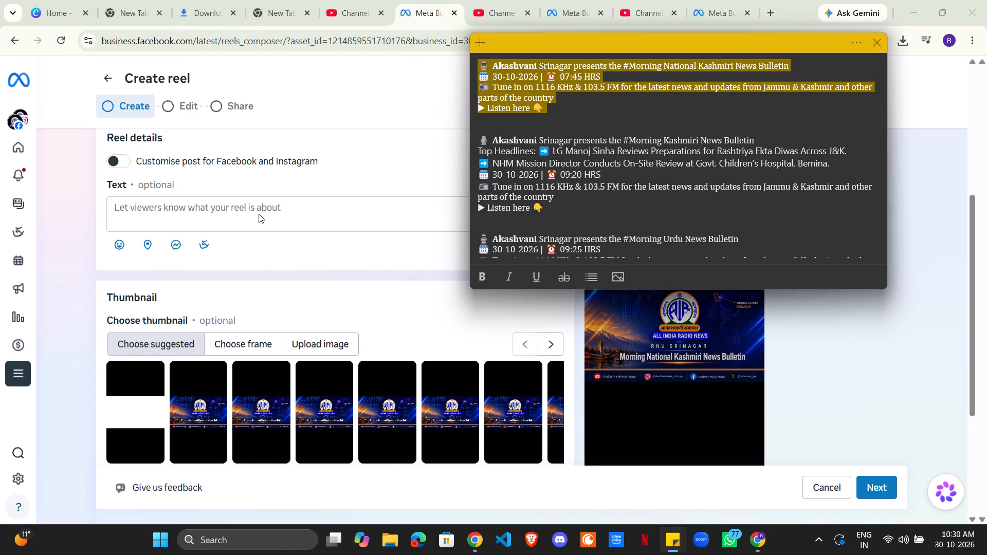
left_click(259, 213)
key("ctrl+v")
left_click_drag(132, 274, 113, 261)
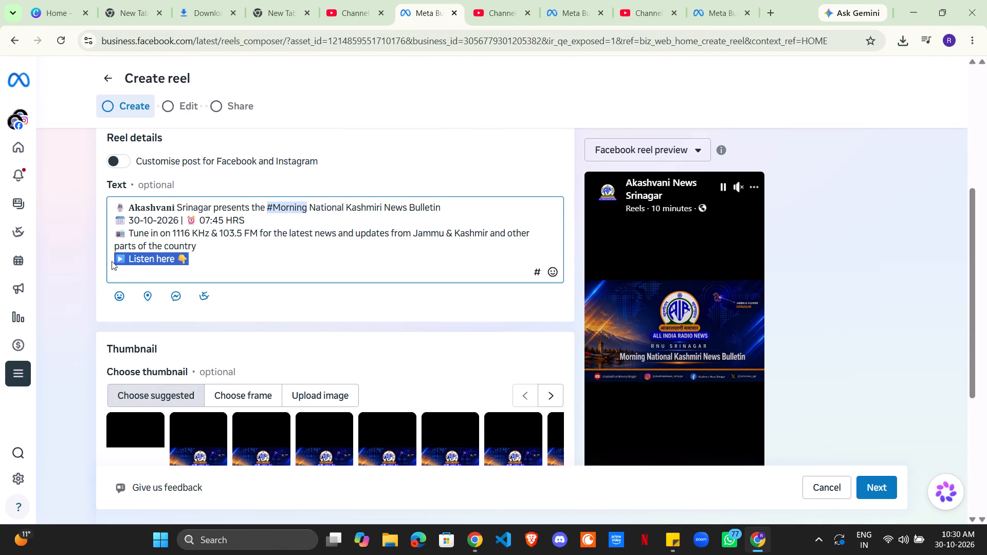
key("BackSpace")
key("BackSpace")
key("period")
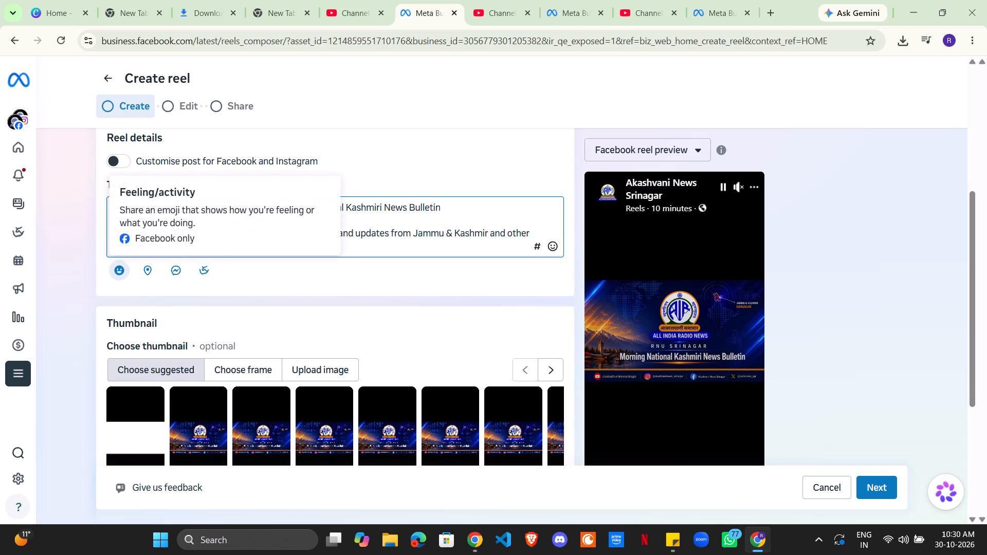
left_click(350, 232)
left_click(417, 217)
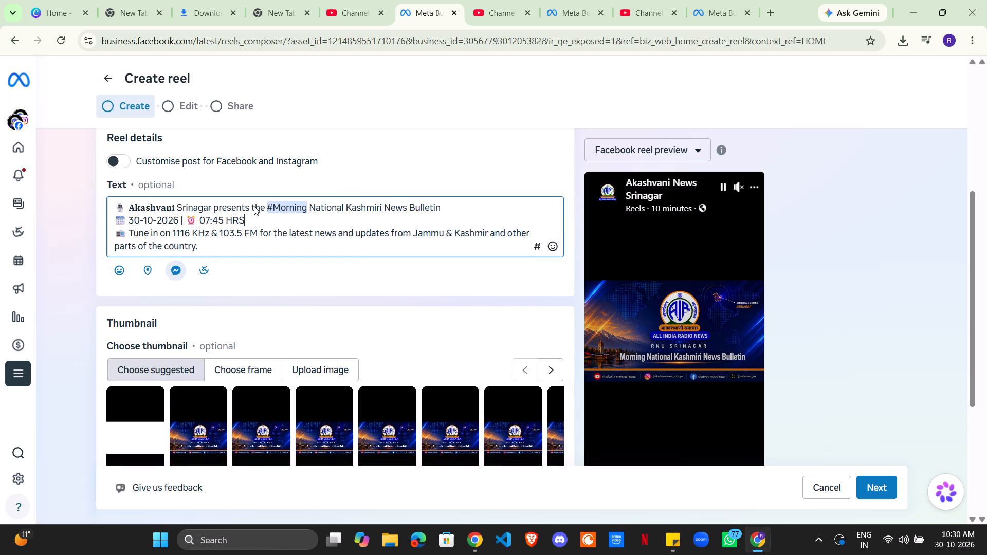
Upload thumb.jpeg from the Desktop as the first reel's thumbnail image.
scroll(278, 311, "down", 3)
left_click(326, 183)
left_click(538, 251)
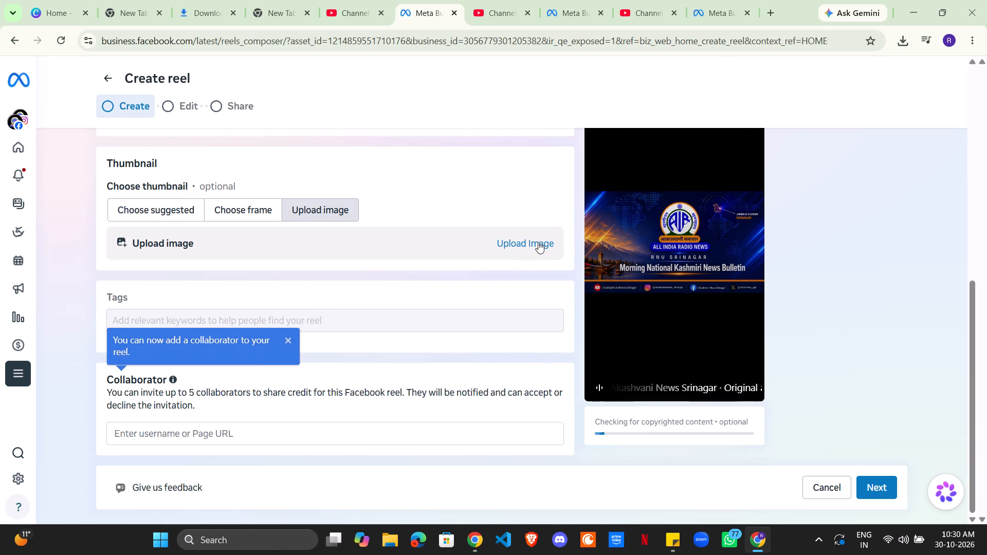
left_click(538, 239)
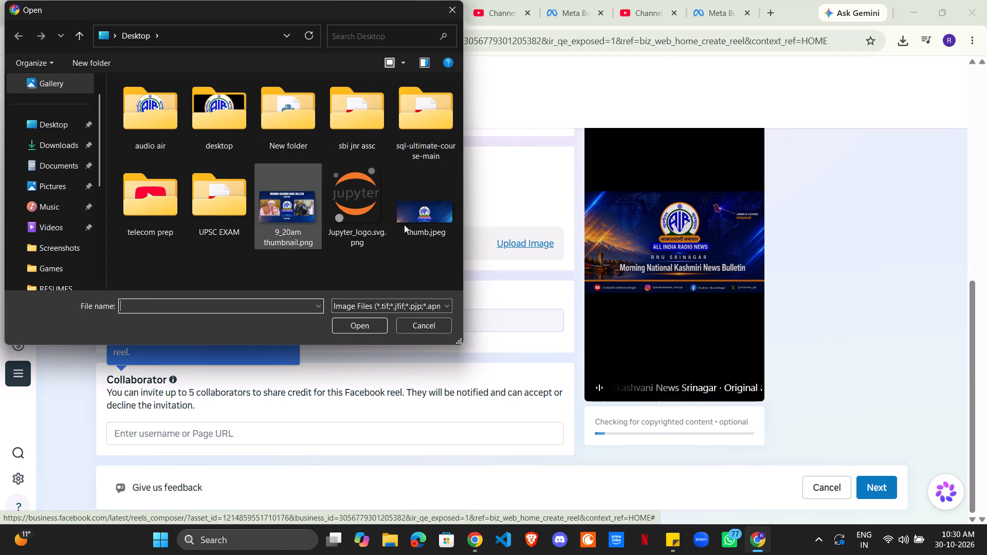
left_click(417, 224)
left_click(368, 322)
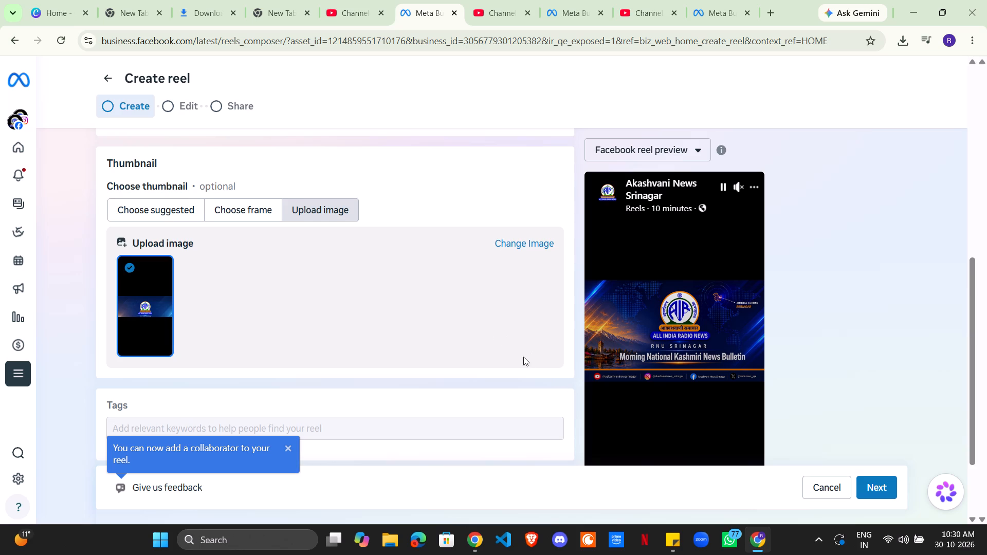
Proceed through the reel's remaining stages and share it now with the default options.
scroll(524, 357, "up", 9)
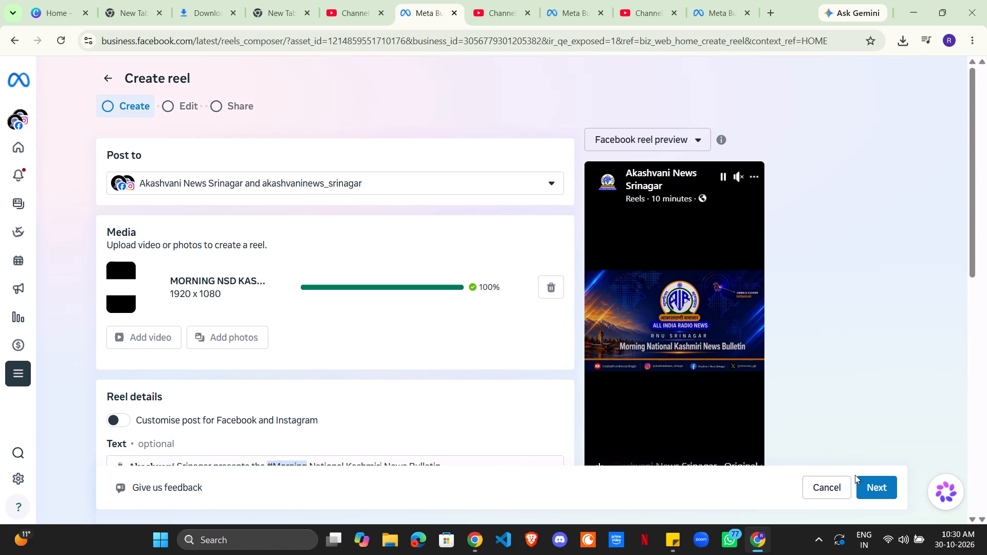
double_click(875, 483)
left_click(875, 484)
Set the first YouTube video's visibility to Public and publish it without waiting for the content checks.
left_click(359, 0)
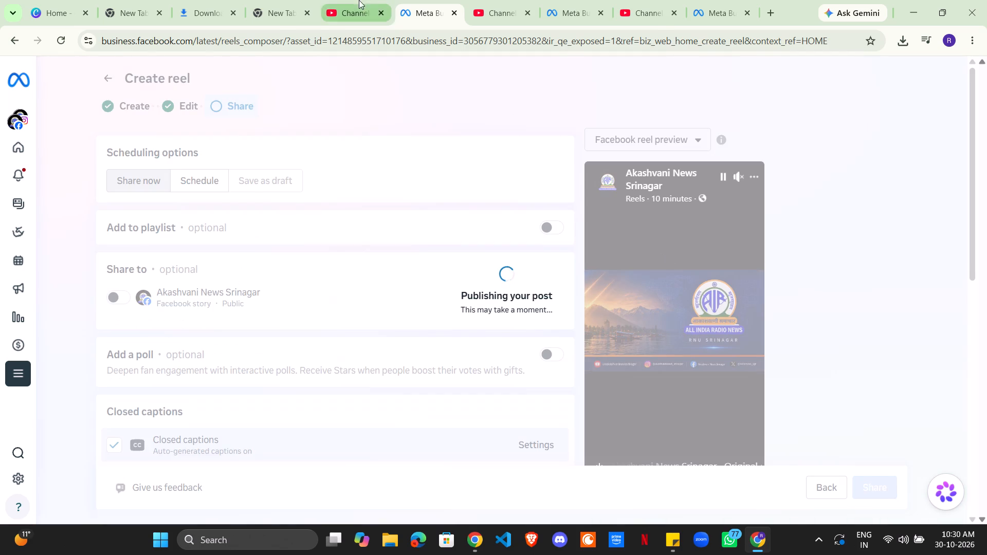
double_click(763, 469)
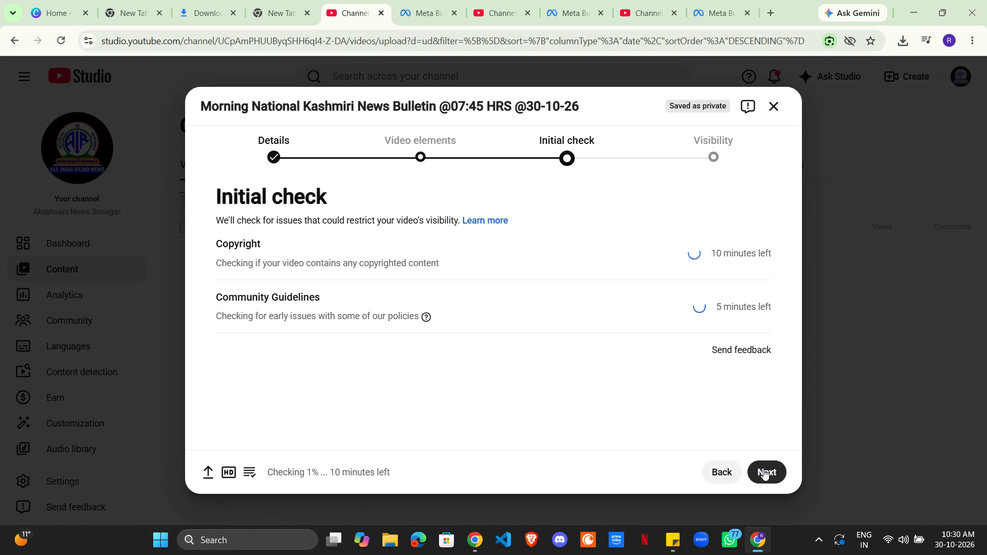
left_click(763, 469)
left_click(271, 352)
left_click(281, 361)
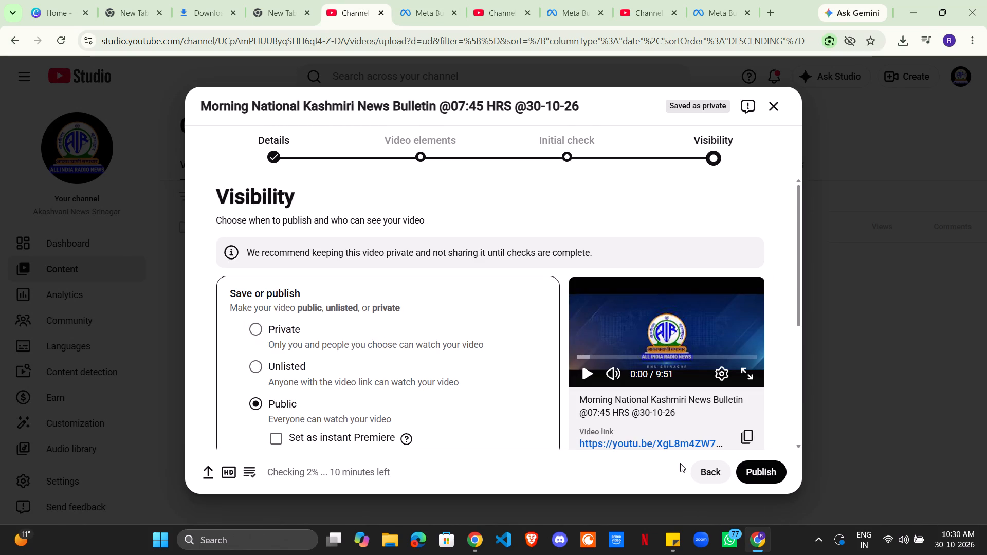
left_click(774, 468)
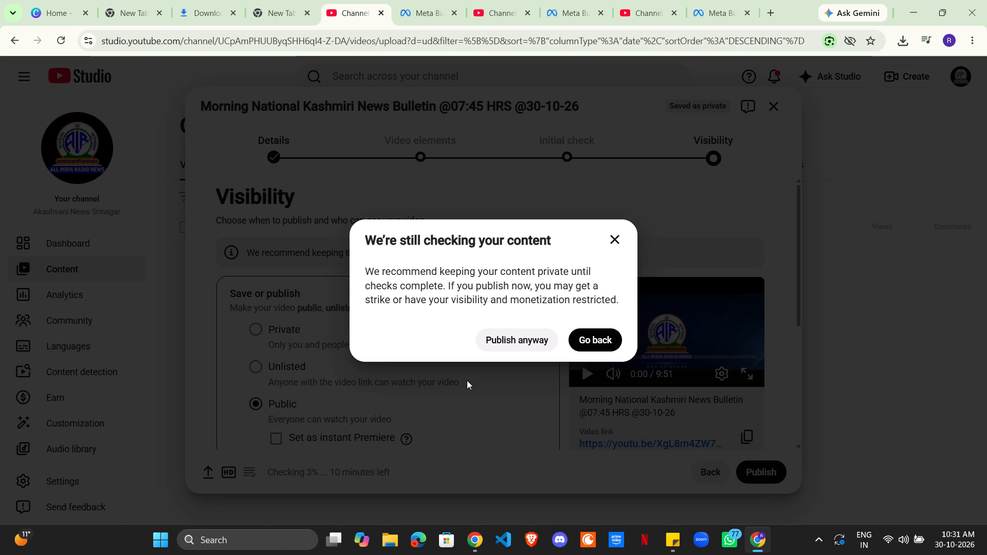
left_click(536, 332)
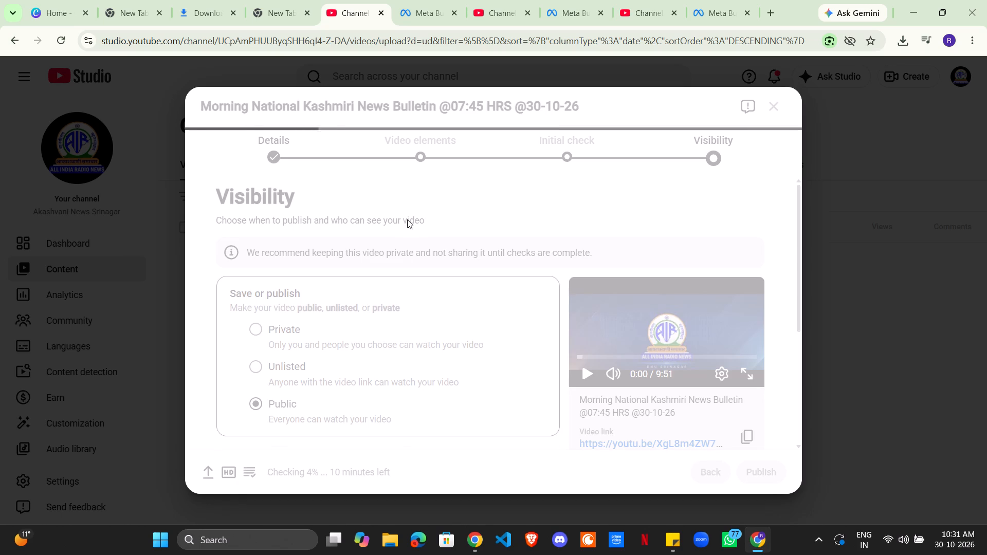
left_click(360, 267)
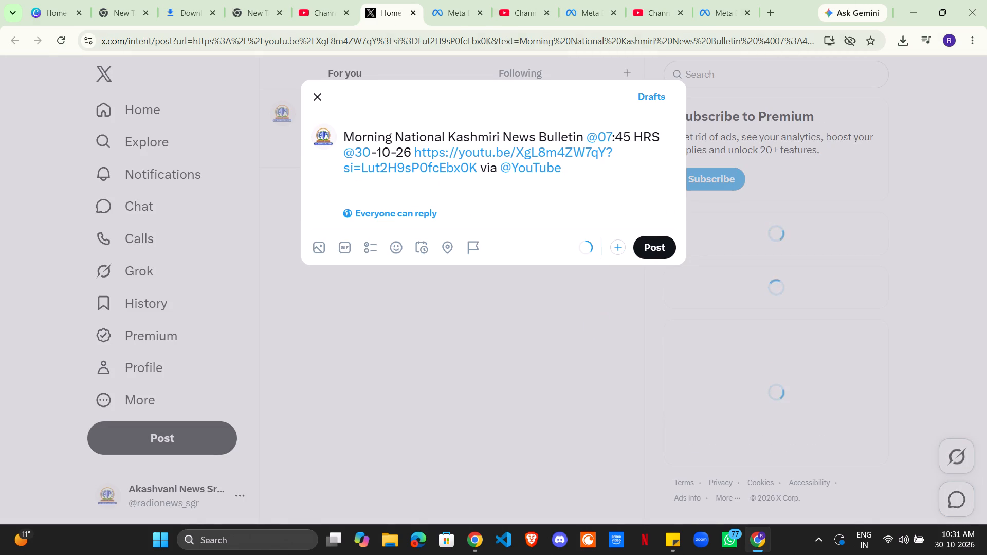
left_click_drag(343, 134, 405, 154)
left_click_drag(410, 155, 354, 133)
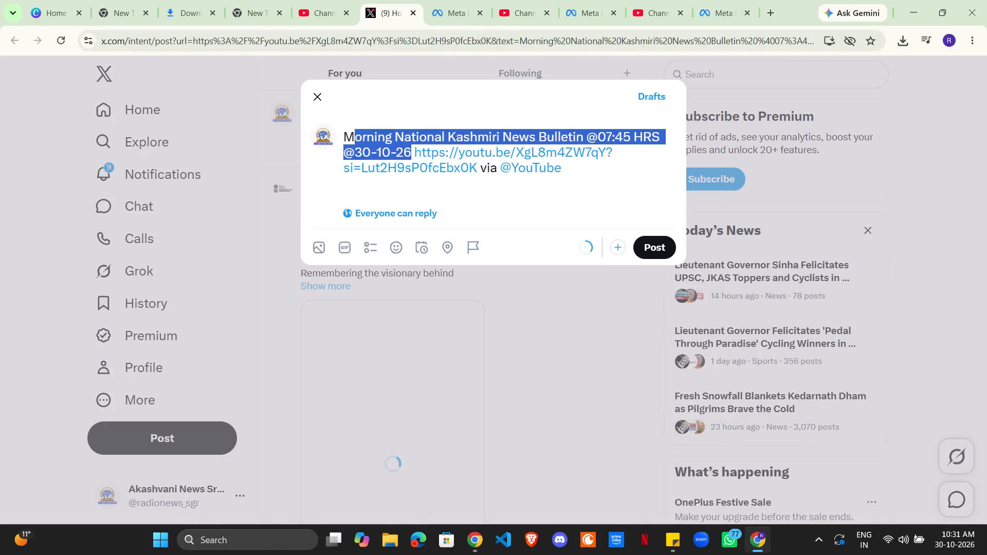
left_click_drag(354, 133, 343, 132)
key("ctrl+v")
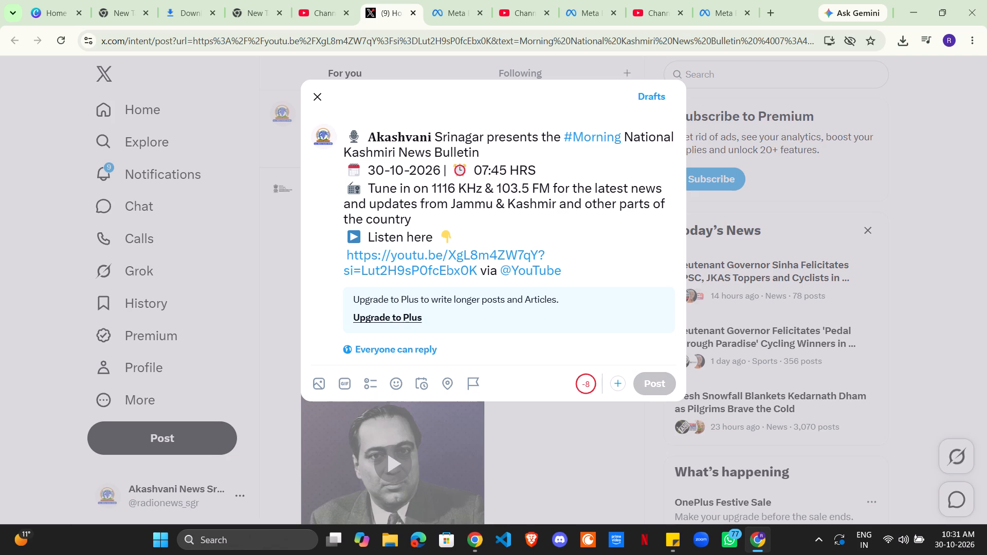
left_click_drag(478, 269, 708, 271)
key("BackSpace")
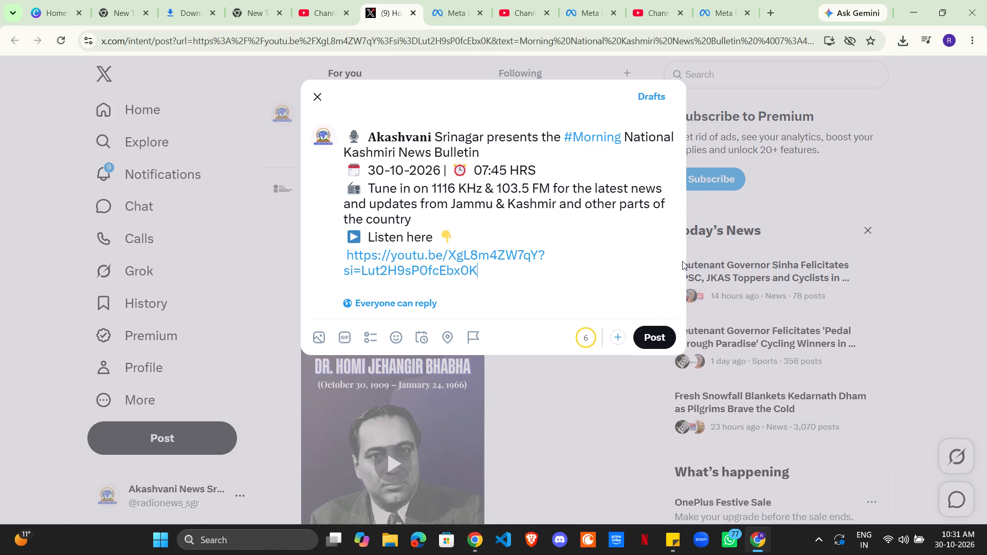
left_click(665, 336)
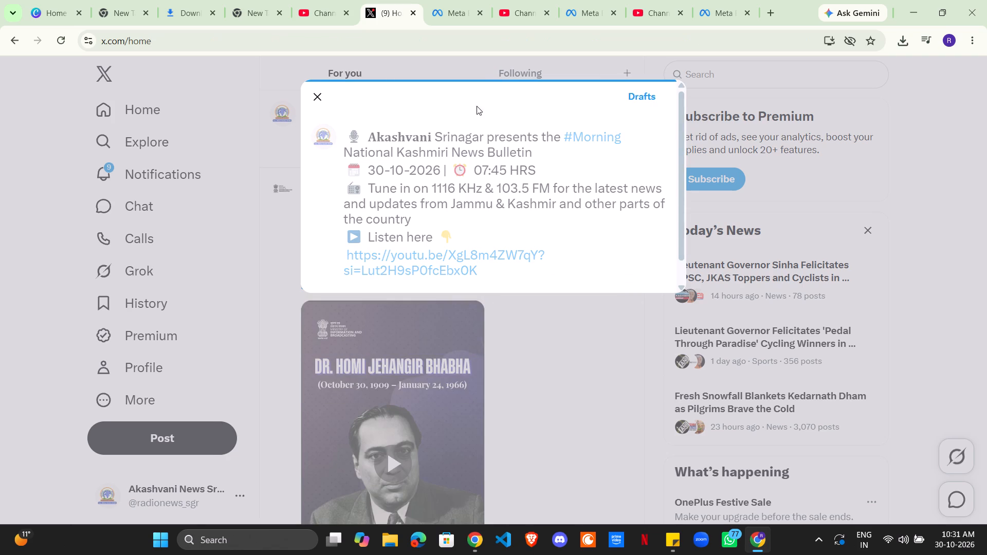
Return to the first Meta reel, close its publishing dialog and decline the offer to create another reel.
left_click(447, 0)
left_click(643, 258)
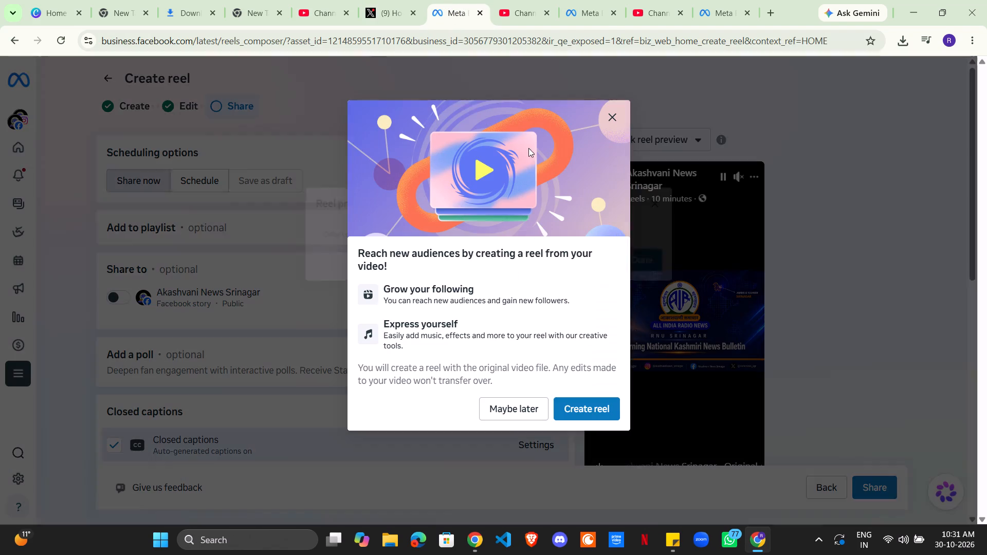
left_click(528, 404)
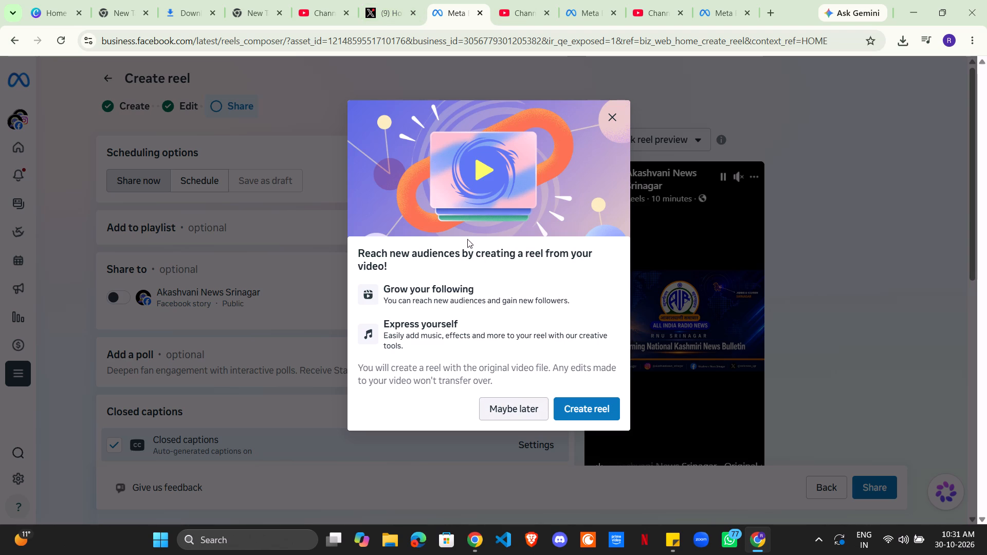
Return to the first YouTube Studio page and close the published video's dialog.
left_click(327, 0)
left_click(631, 127)
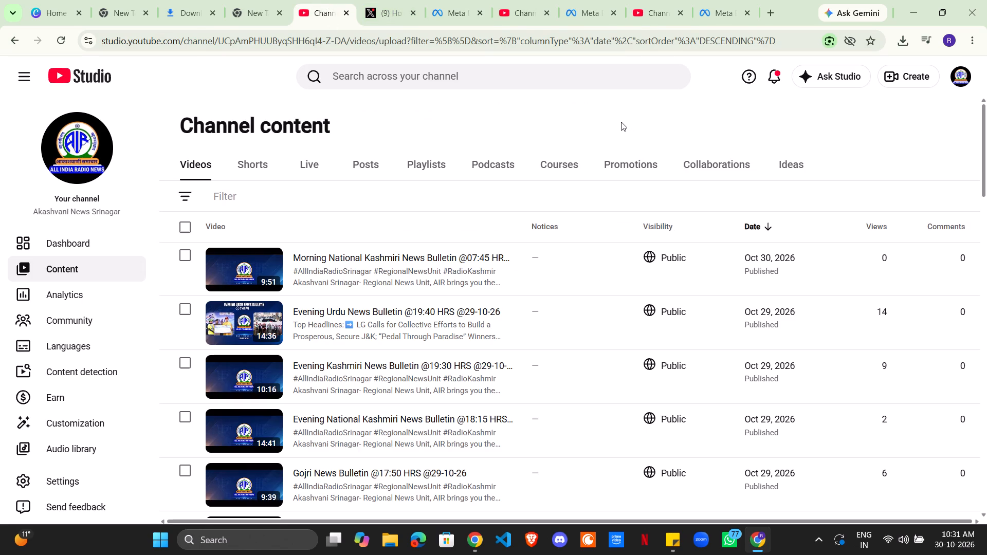
Select the entire 09:20 HRS Morning Kashmiri News Bulletin announcement in Sticky Notes.
left_click(678, 547)
left_click(718, 464)
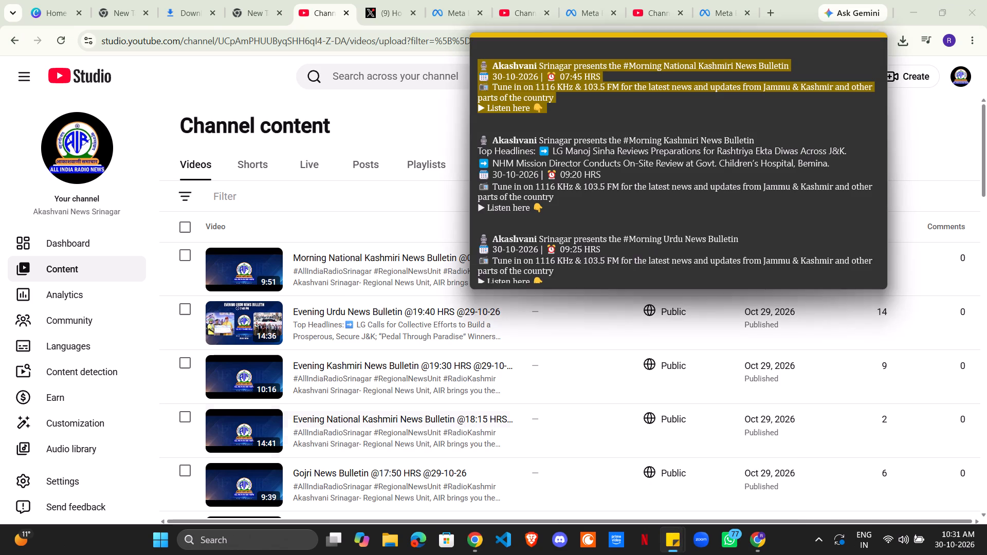
left_click_drag(581, 210, 482, 135)
left_click_drag(480, 136, 582, 209)
left_click(670, 543)
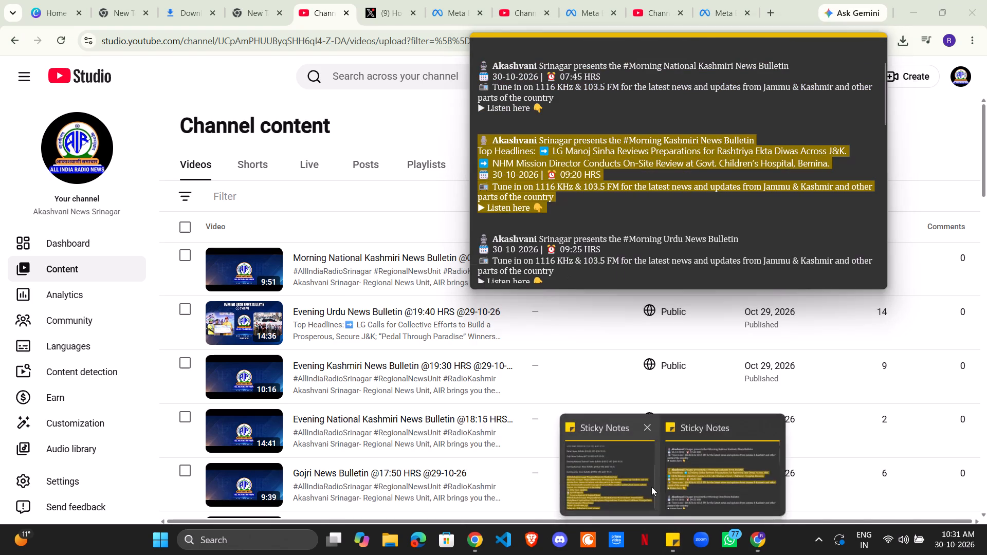
left_click(612, 481)
scroll(548, 245, "up", 10)
left_click_drag(746, 127, 461, 128)
key("ctrl+c")
left_click(507, 0)
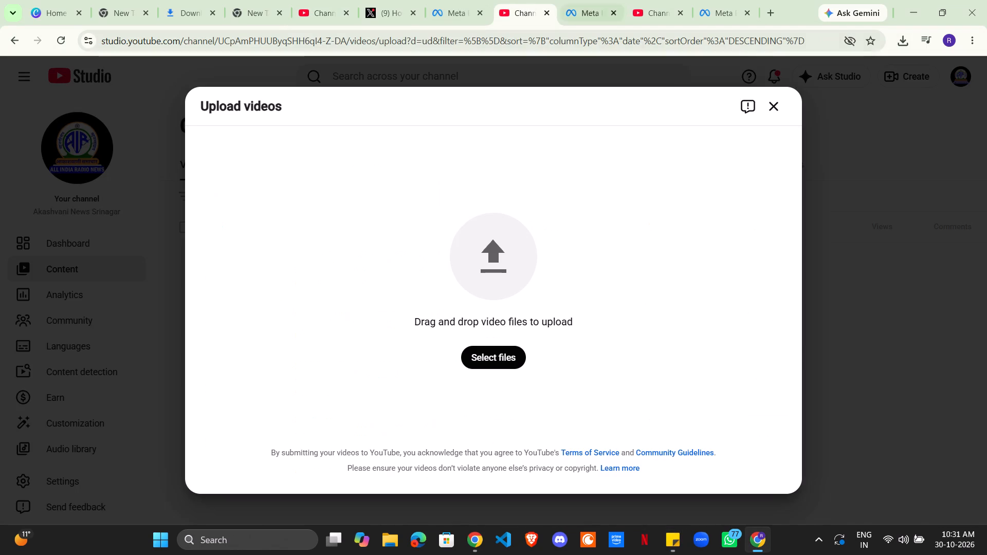
Upload MORNING KASHMIRI.mp4 from the Desktop to the open YouTube Studio upload dialog, keeping the browser window maximized at the end.
left_click(798, 26)
left_click_drag(799, 16, 822, 33)
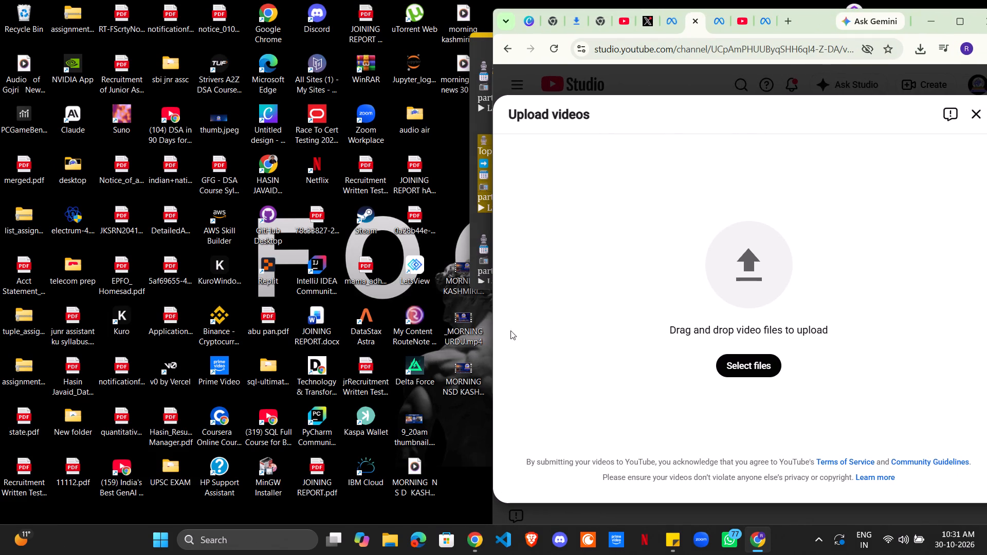
left_click(459, 394)
left_click_drag(462, 276, 466, 291)
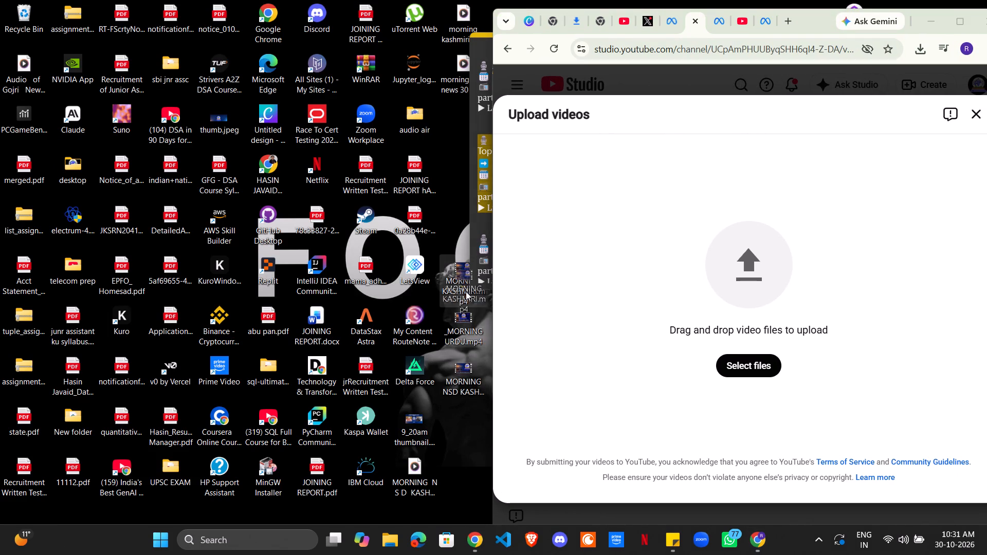
left_click_drag(466, 291, 734, 300)
left_click_drag(816, 21, 748, 0)
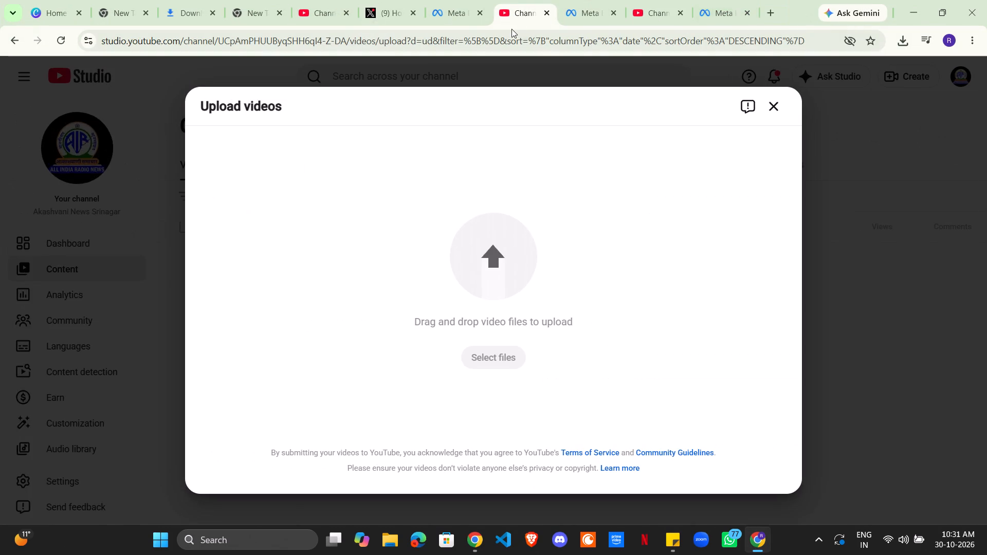
Add the MORNING KASHMIRI.mp4 video from the Desktop to the empty reel in the second Meta reel composer.
left_click(574, 16)
left_click(159, 280)
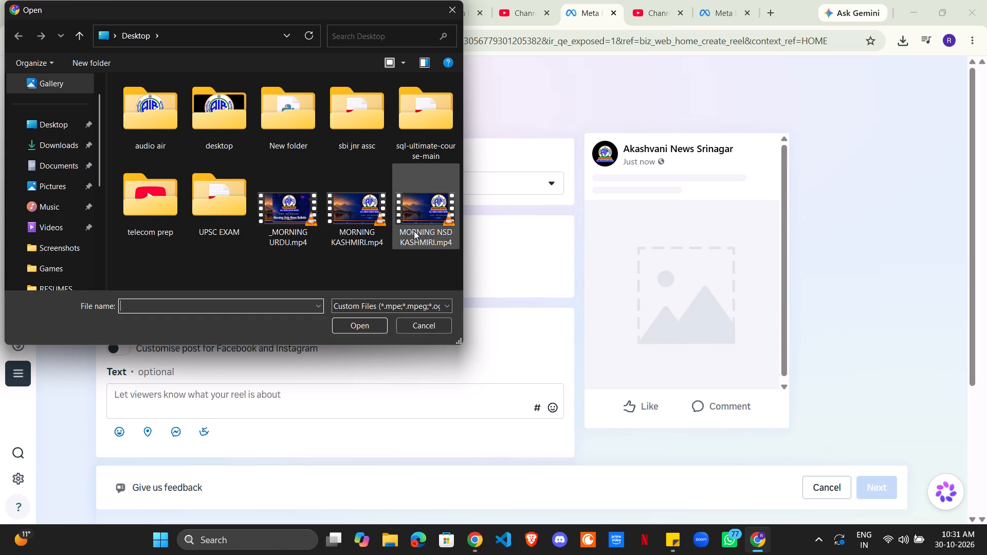
left_click(343, 228)
left_click(353, 318)
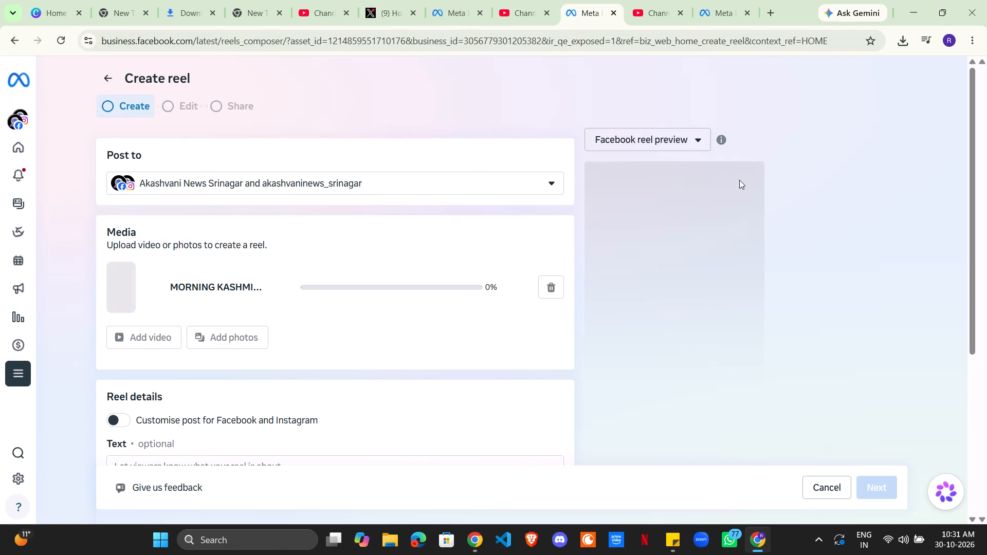
left_click(739, 177)
left_click(525, 0)
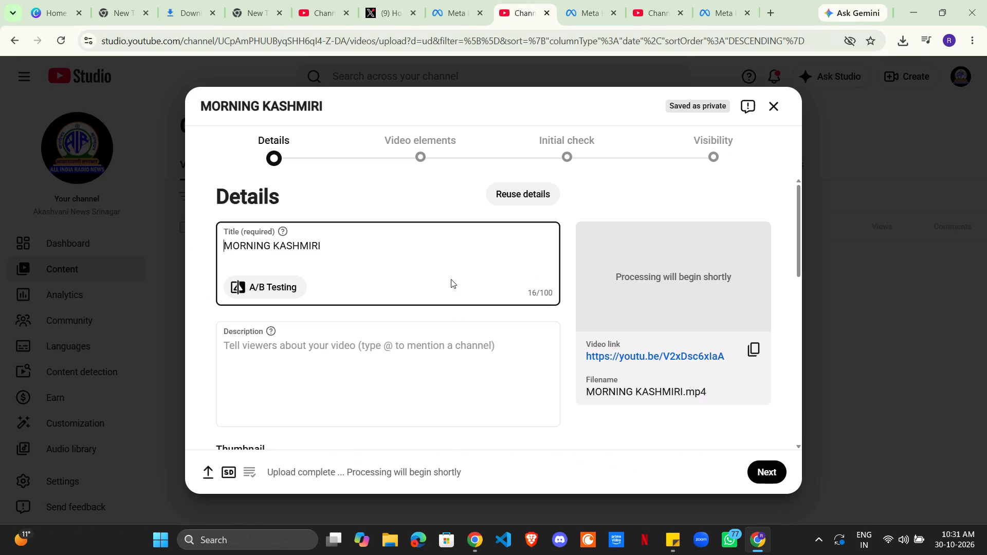
key("ctrl+a")
key("ctrl+v")
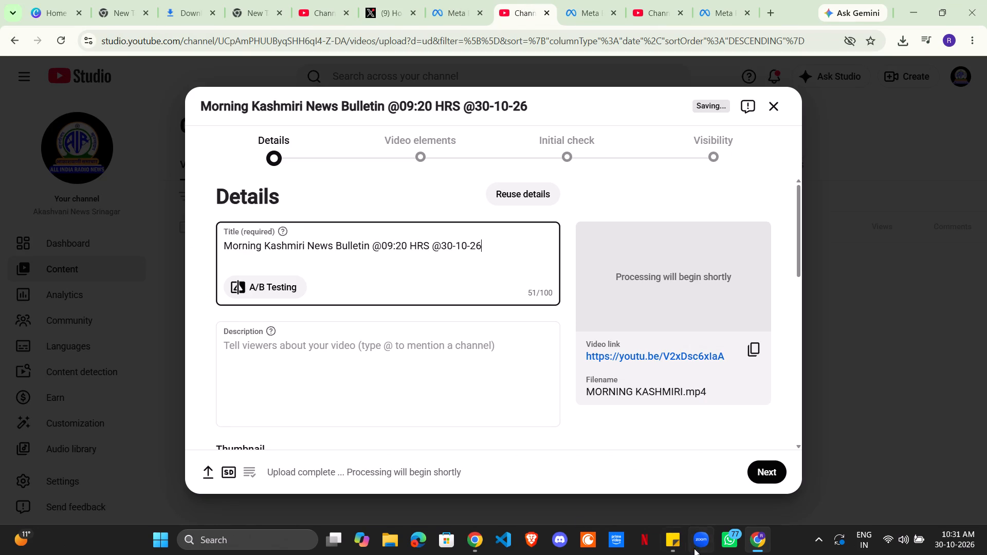
Switch to the Sticky Notes note with the bulletin titles and find the Akashvani Srinagar description and hashtags for the video.
left_click(670, 539)
left_click(595, 480)
scroll(501, 305, "down", 8)
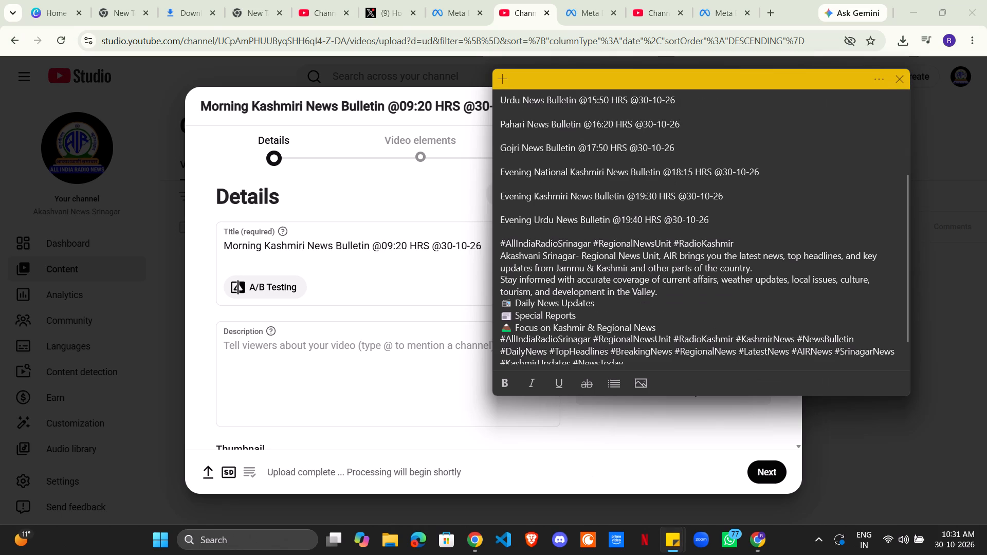
Copy the channel description and hashtags from Sticky Notes into the Morning Kashmiri News Bulletin video's description.
scroll(555, 285, "down", 4)
left_click_drag(695, 356, 500, 213)
key("ctrl+c")
left_click(311, 374)
key("ctrl+v")
Upload 9_20am thumbnail.png from the Desktop as the Morning Kashmiri News Bulletin video's thumbnail.
scroll(314, 362, "down", 4)
left_click(267, 386)
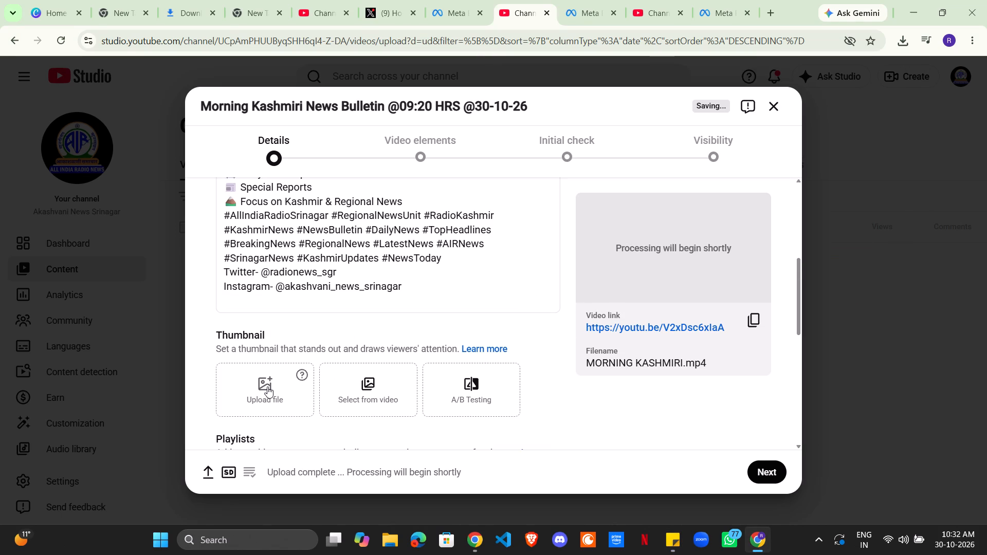
left_click(432, 220)
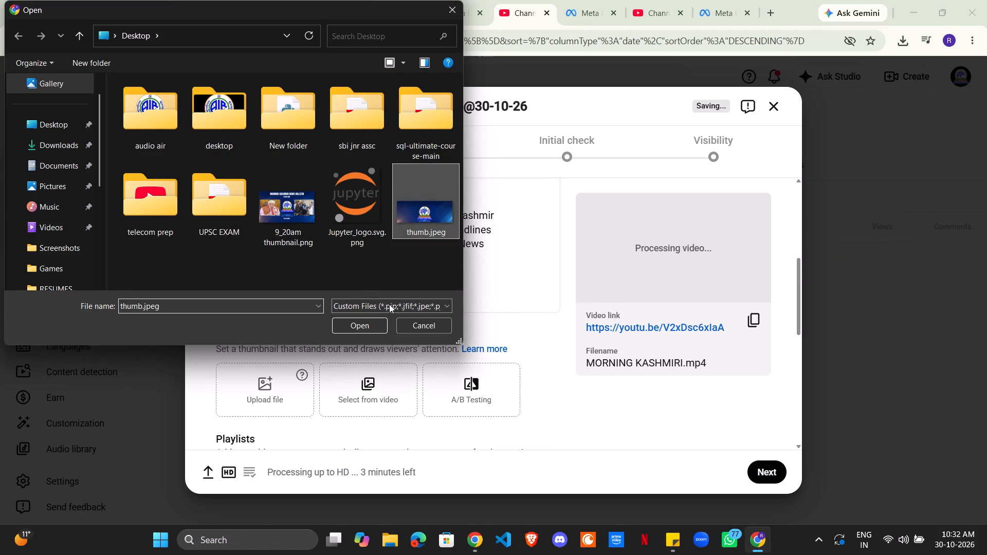
left_click(291, 250)
left_click(289, 215)
left_click(369, 327)
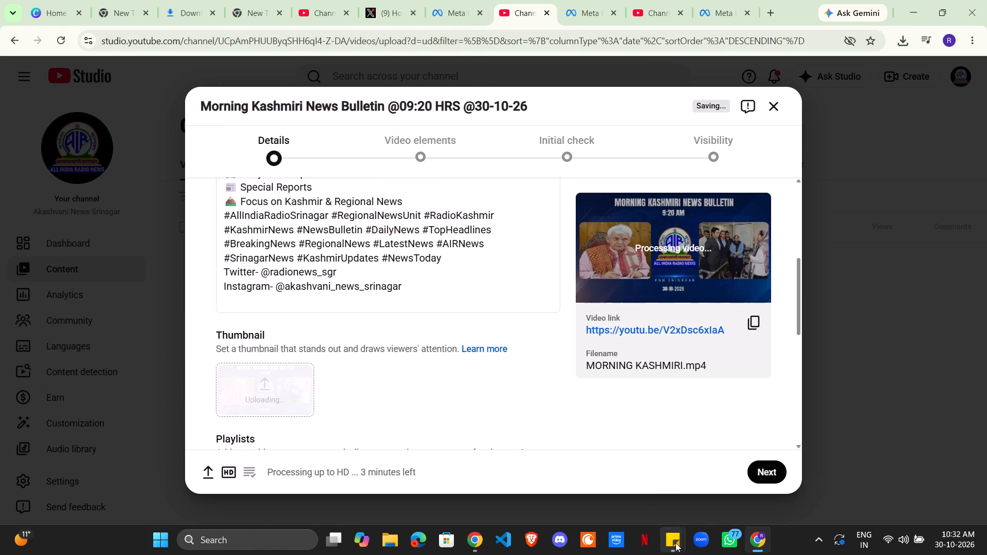
Insert the selected 09:20 HRS announcement at the start of the description, removing its lines from the date through "Listen here".
left_click(675, 543)
left_click(693, 482)
key("ctrl+c")
left_click(297, 279)
scroll(294, 282, "up", 4)
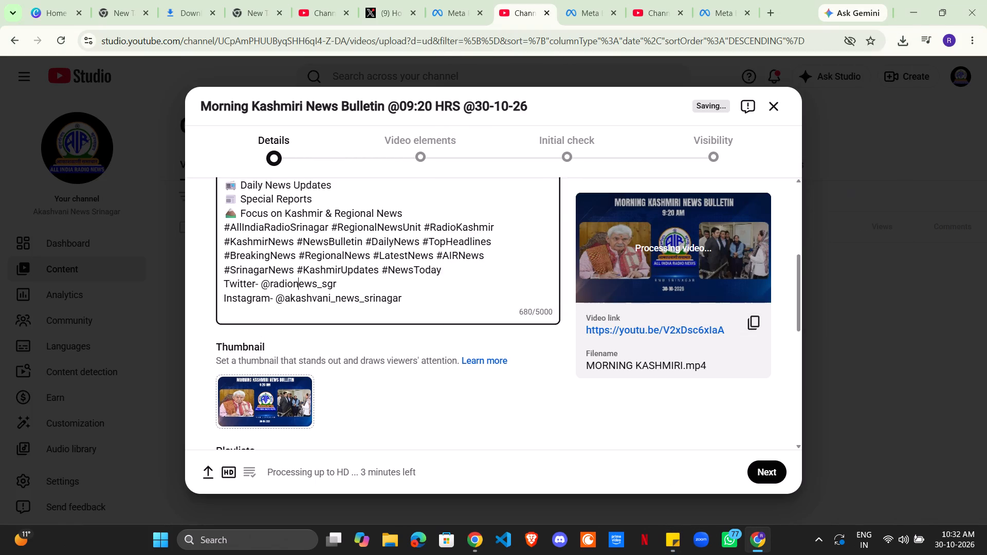
left_click(226, 346)
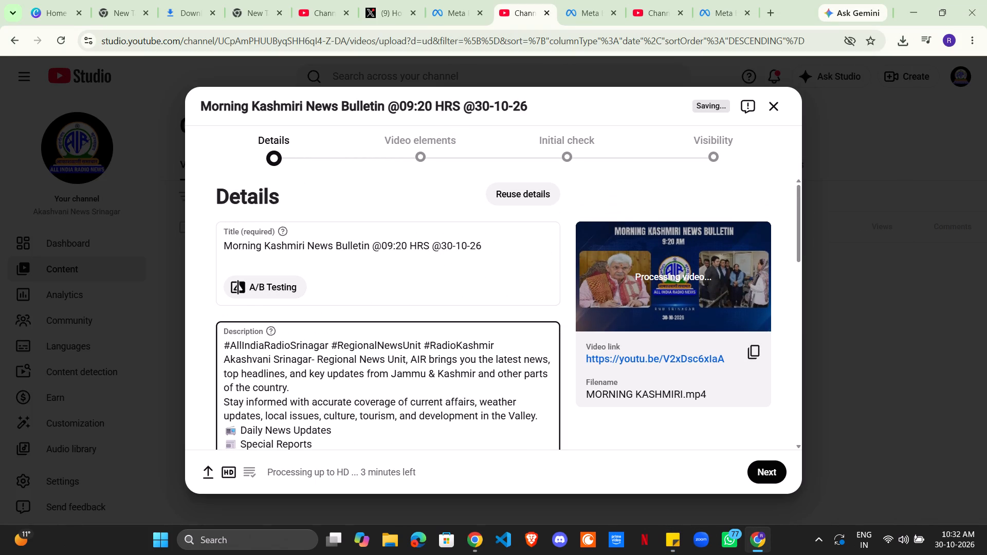
key("ctrl+v")
scroll(309, 407, "down", 3)
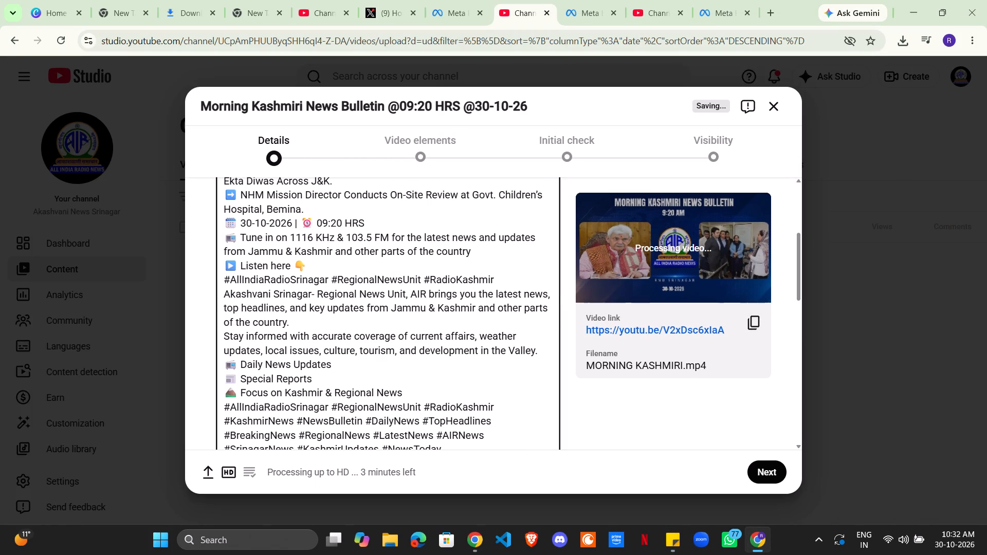
left_click_drag(320, 269, 224, 230)
key("BackSpace")
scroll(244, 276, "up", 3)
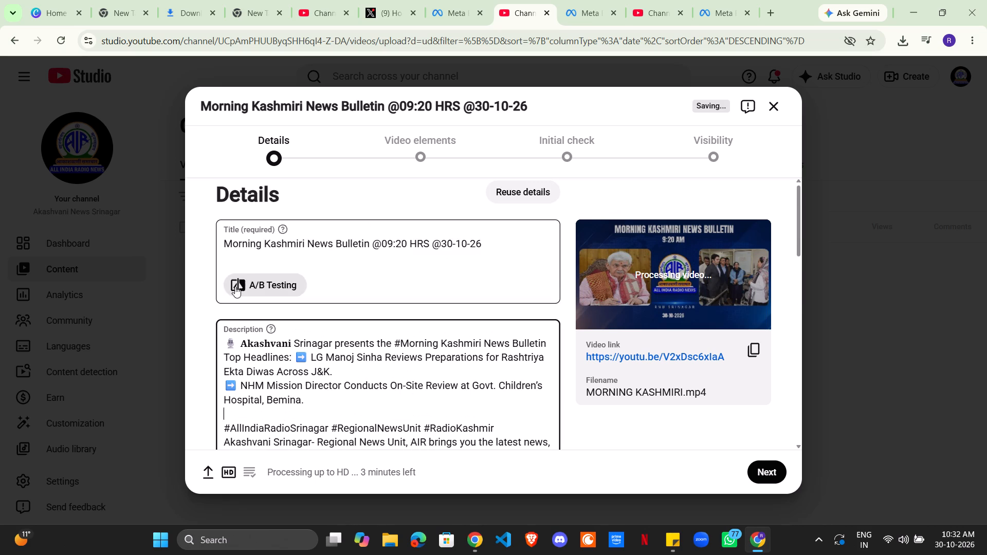
Remove the opening "Akashvani Srinagar presents" line from the video description so it starts with "Top Headlines".
left_click_drag(224, 358, 218, 345)
key("BackSpace")
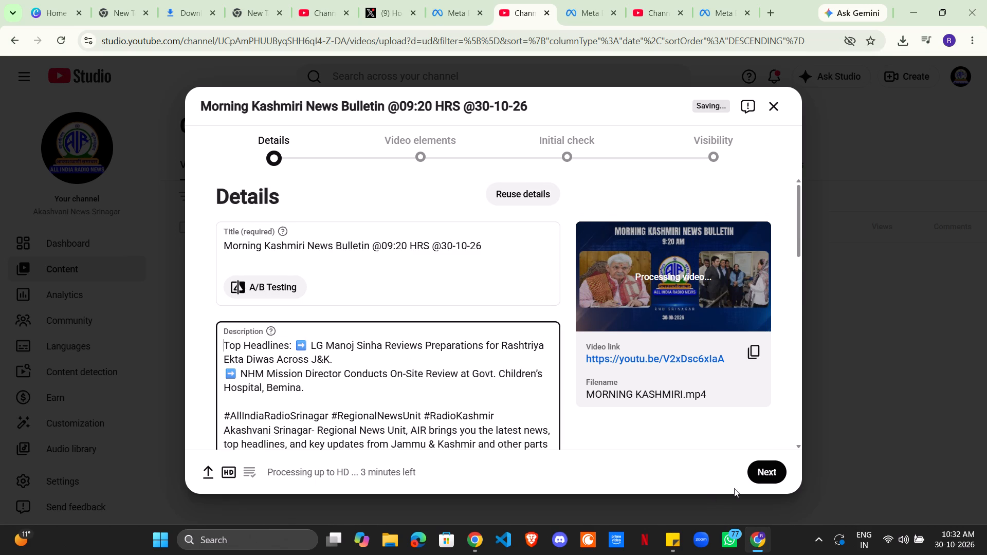
Advance the Morning Kashmiri News Bulletin upload to the Visibility stage and choose Public.
double_click(760, 474)
left_click(774, 473)
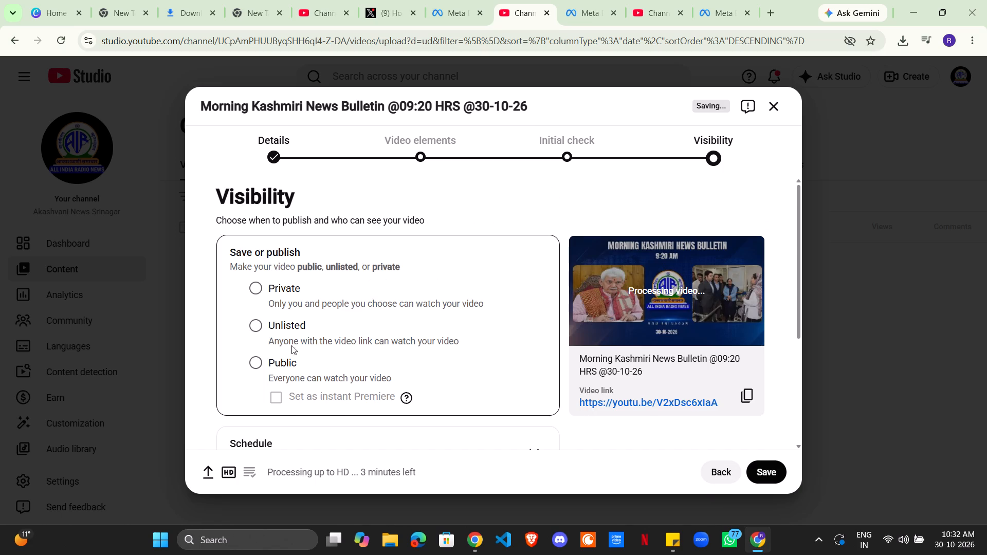
left_click(284, 362)
Switch to the Meta reel composer and paste the 09:20 HRS announcement as its text, removing "Listen here" and ending with "country.".
left_click(587, 9)
scroll(294, 423, "down", 2)
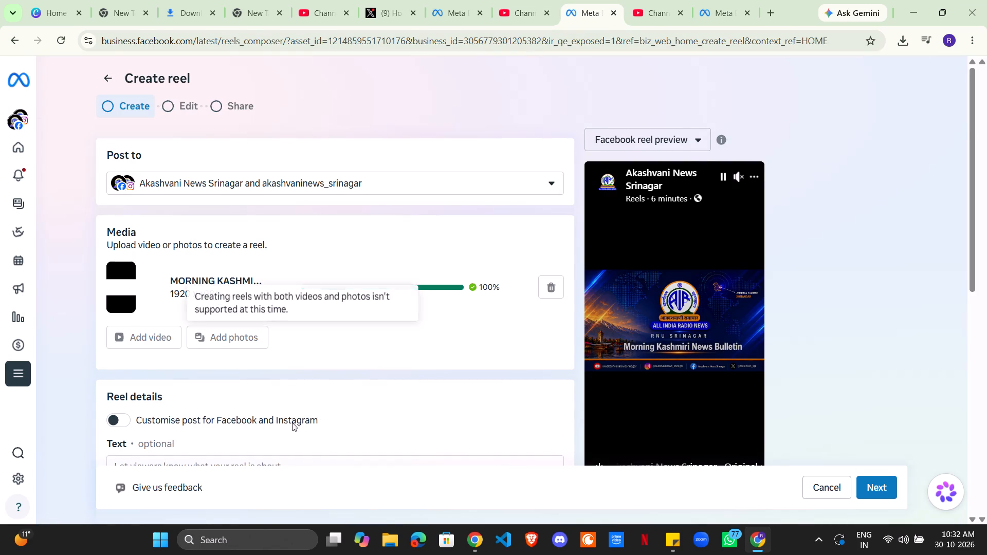
left_click(215, 343)
key("ctrl+v")
left_click_drag(133, 429, 116, 418)
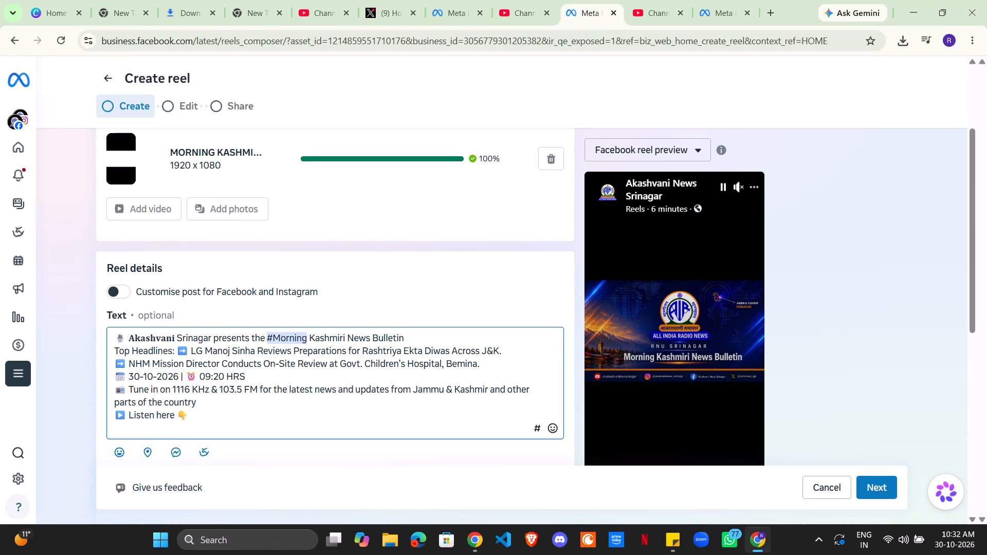
left_click_drag(116, 418, 112, 416)
key("BackSpace")
key("BackSpace")
key("BackSpace")
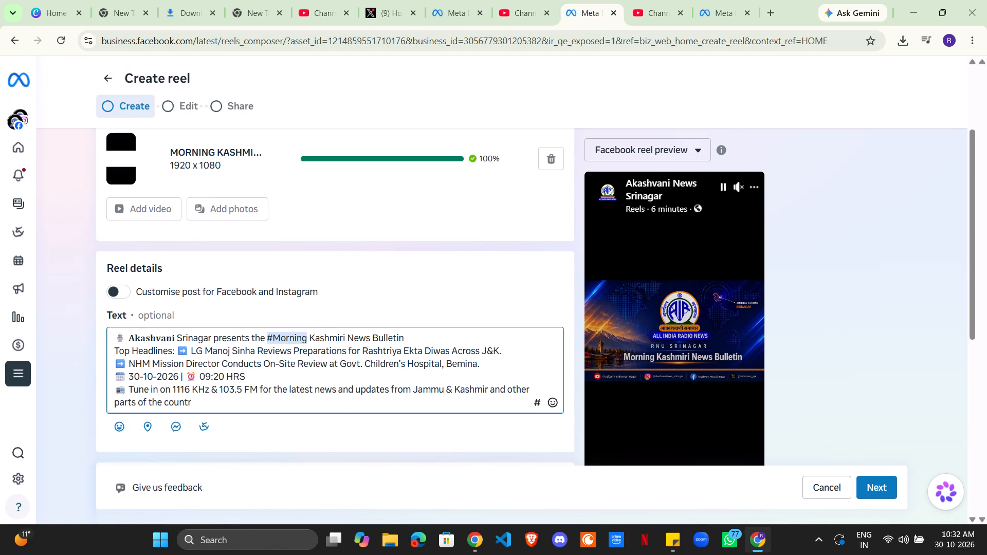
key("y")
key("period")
Upload 9_20am thumbnail.png from the Desktop as the Morning Kashmiri reel's thumbnail.
scroll(329, 346, "down", 4)
left_click(333, 267)
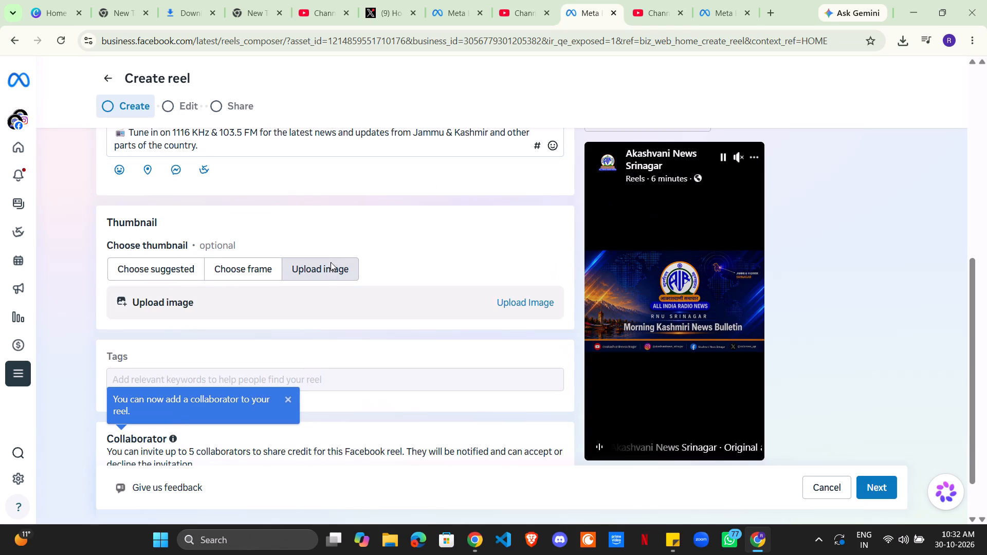
left_click(528, 300)
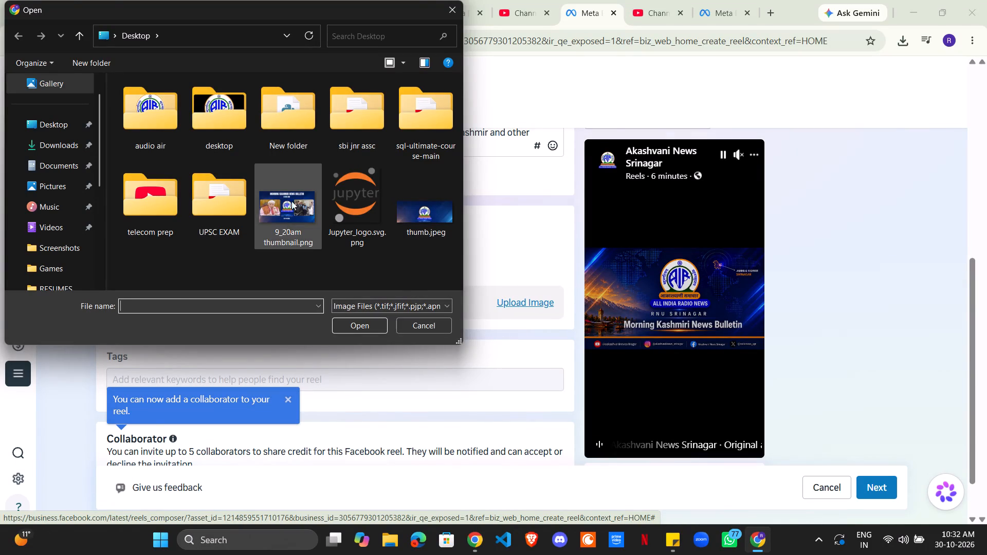
left_click(287, 225)
left_click(355, 321)
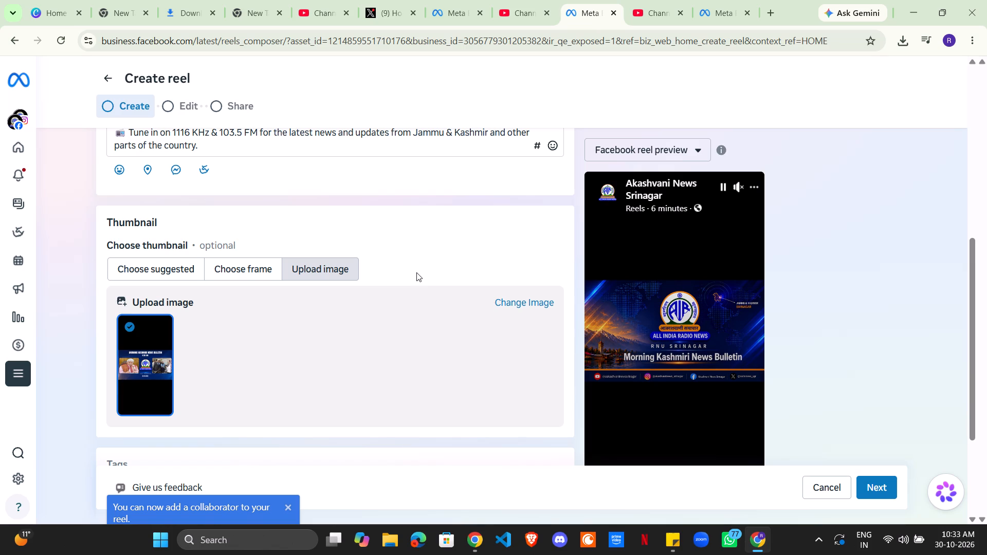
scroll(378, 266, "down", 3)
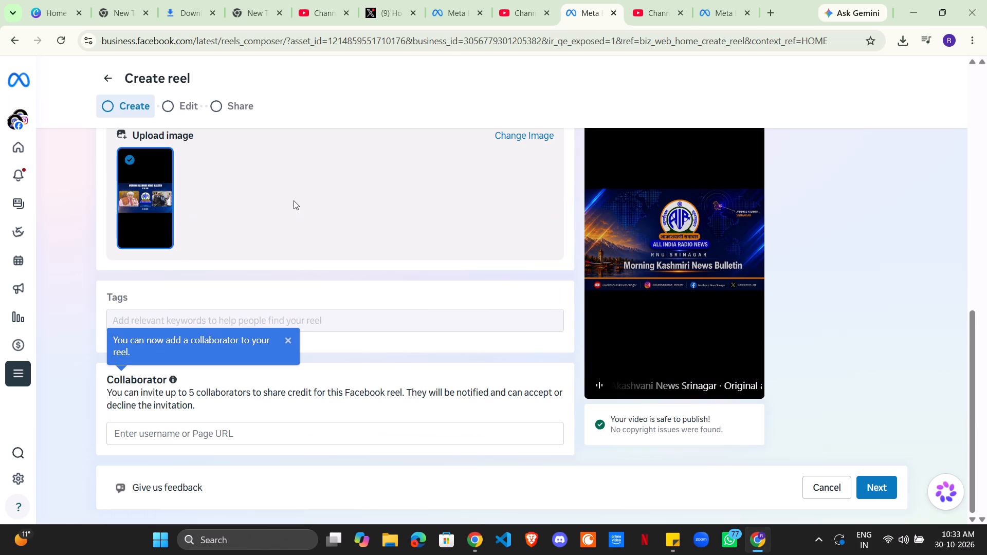
Advance the Morning Kashmiri News Bulletin reel through its remaining stages and share it.
scroll(538, 338, "down", 3)
left_click(870, 487)
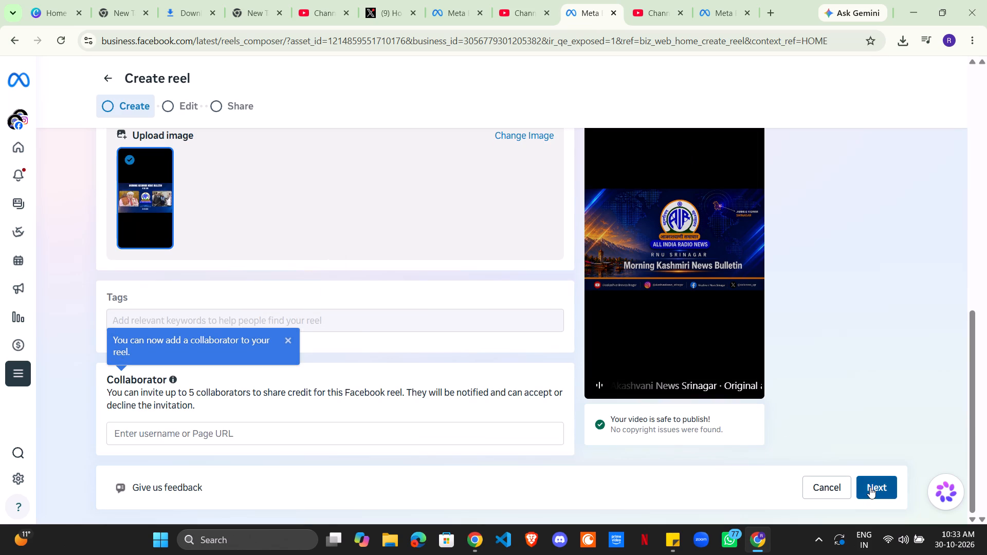
double_click(870, 487)
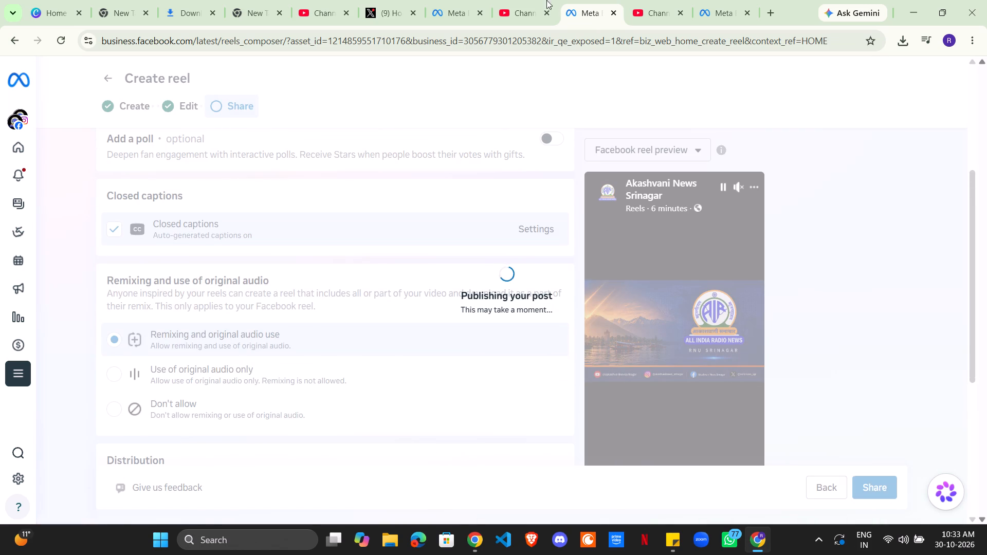
Publish the Morning Kashmiri News Bulletin video publicly on YouTube and start sharing its link on X.
left_click(531, 0)
left_click(760, 471)
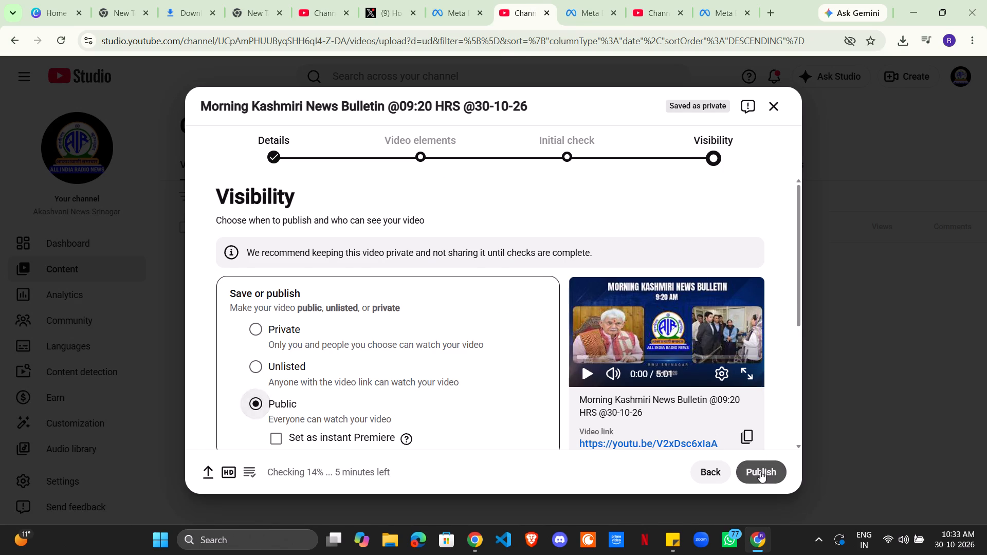
left_click(521, 344)
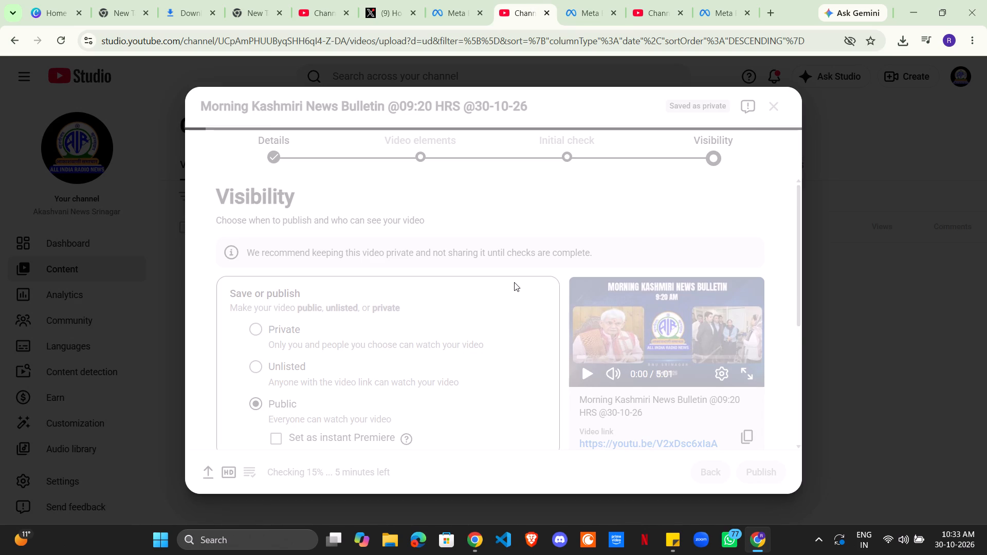
left_click(359, 275)
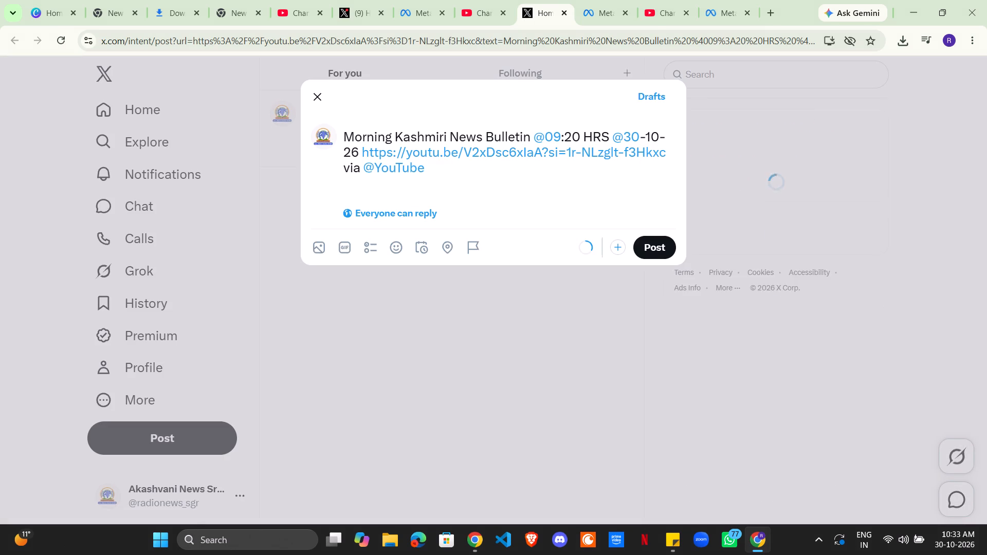
left_click_drag(357, 144, 343, 138)
key("ctrl+v")
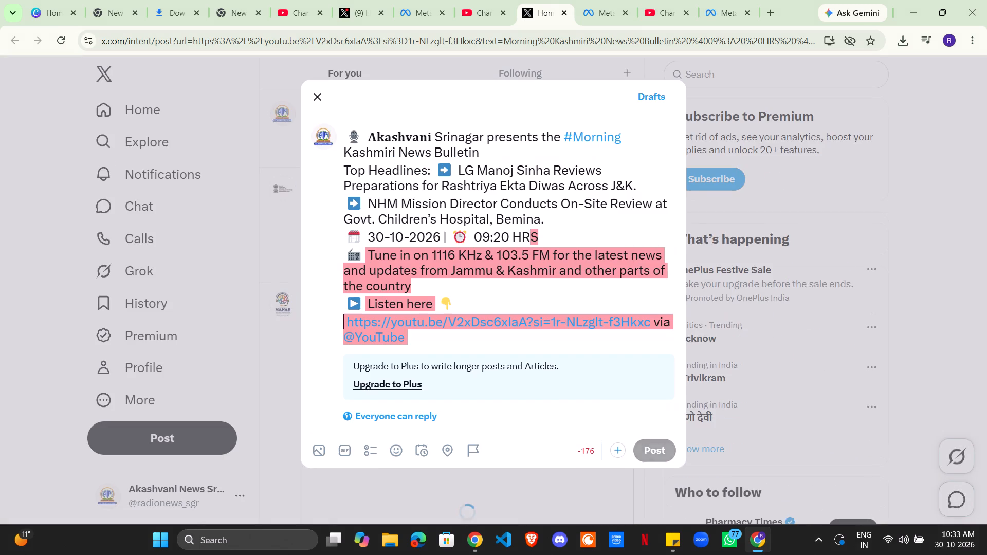
left_click_drag(430, 339, 658, 322)
left_click(658, 322)
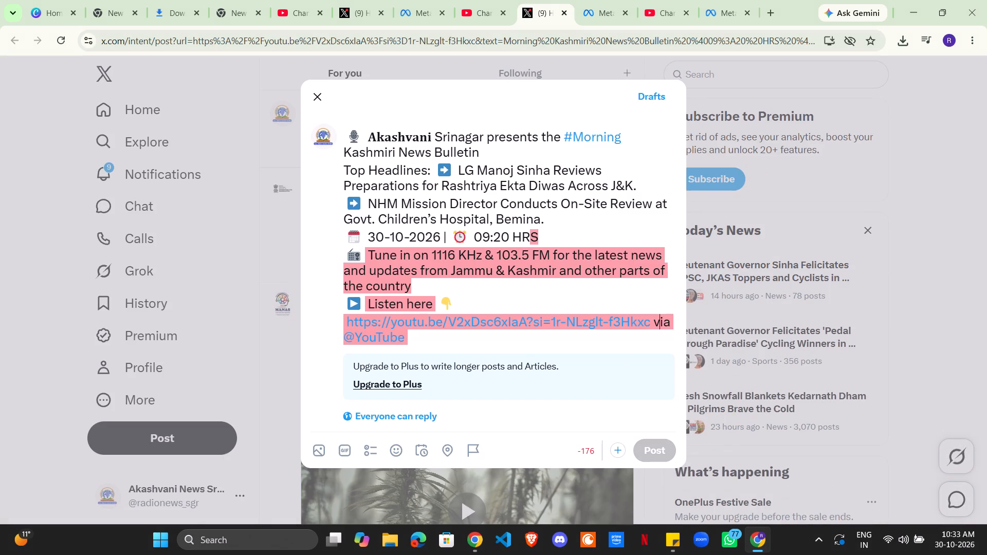
left_click_drag(650, 319, 666, 362)
key("BackSpace")
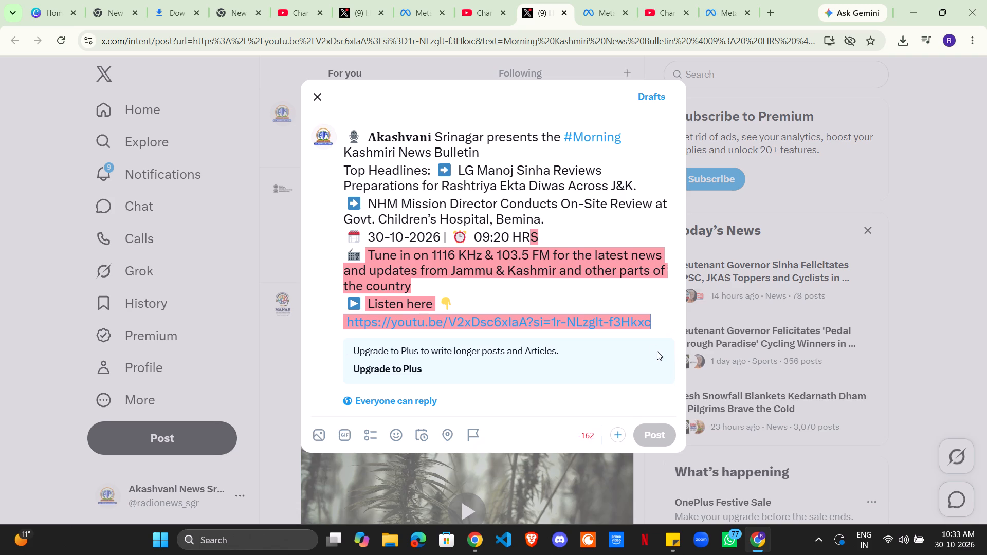
Delete the date and tune-in lines and the opening "Akashvani Srinagar presents" sentence from the X post.
left_click_drag(433, 287, 355, 235)
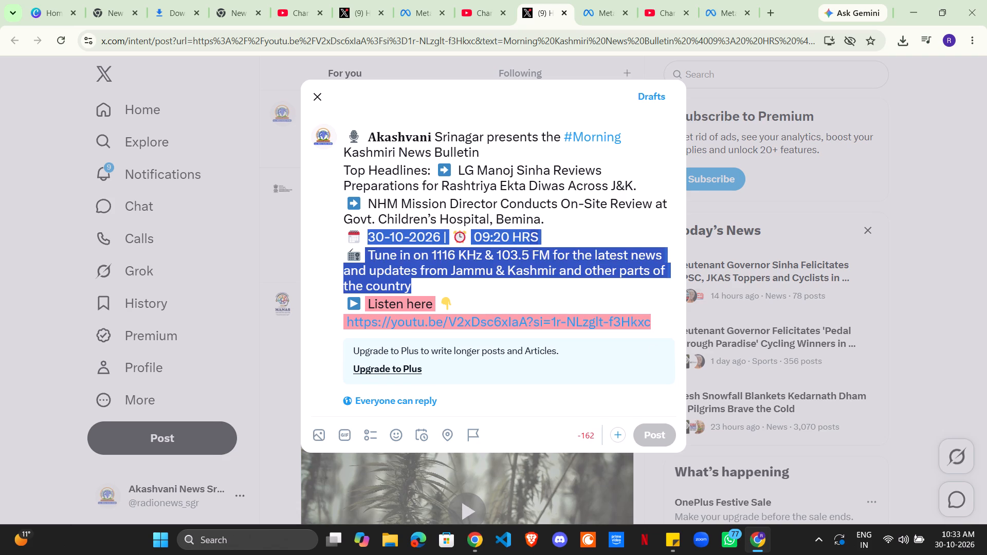
left_click_drag(355, 235, 330, 234)
key("BackSpace")
left_click_drag(344, 168, 343, 131)
key("BackSpace")
Separate "Top Headlines:" and the two headlines with blank lines, and publish the post on X.
left_click(433, 135)
key("Return")
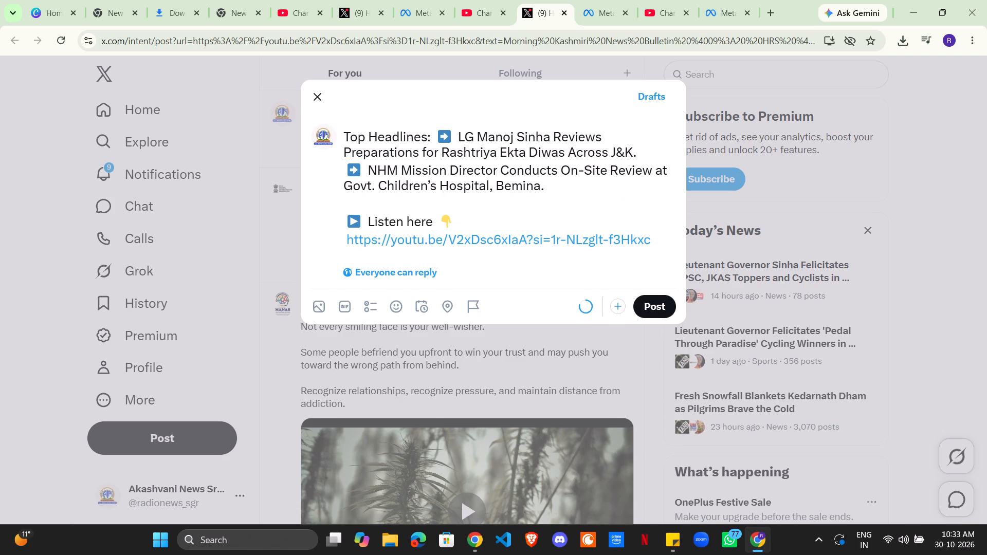
key("Return")
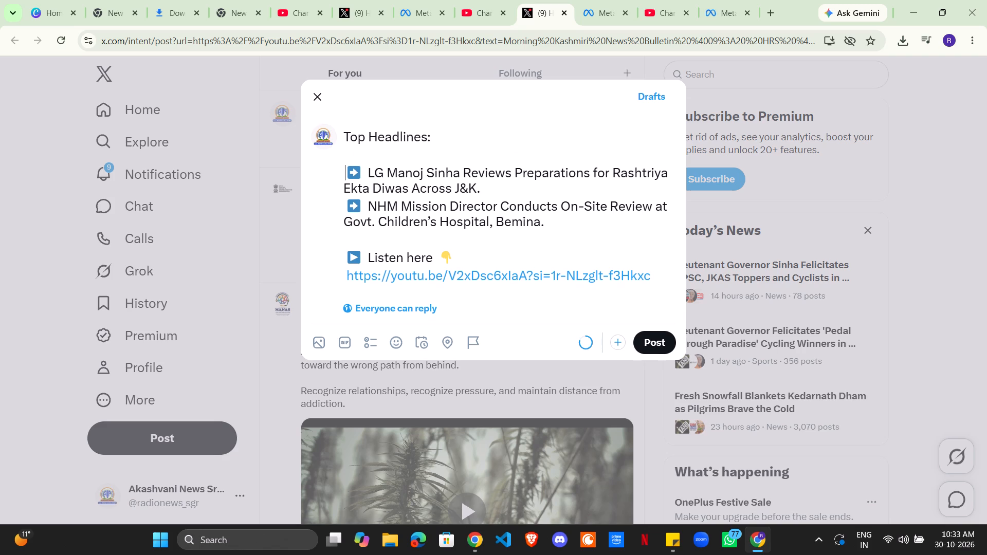
left_click(519, 188)
key("Return")
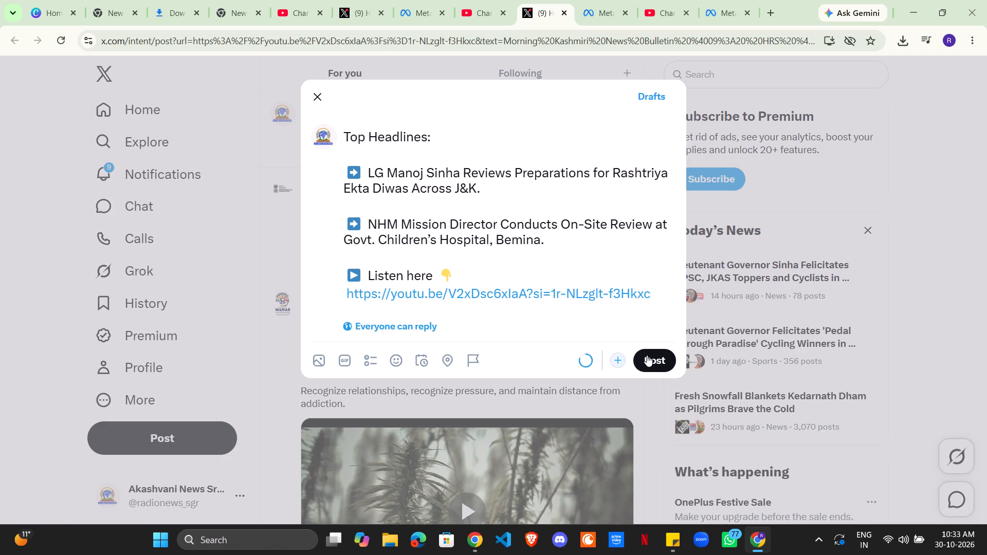
left_click(651, 357)
Finish the Morning Kashmiri reel's publishing on Meta and dismiss the offer to create another reel.
left_click(590, 0)
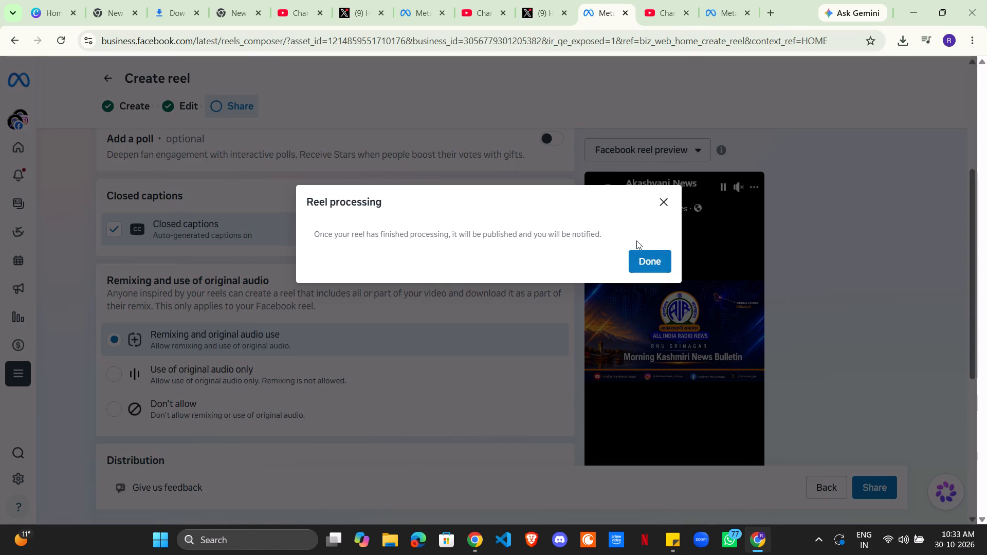
left_click(648, 256)
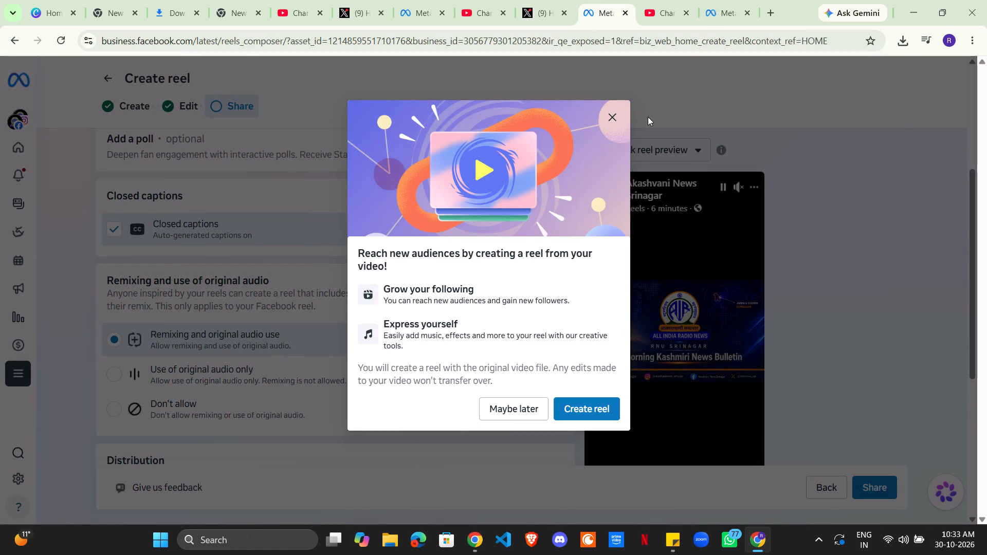
left_click(615, 114)
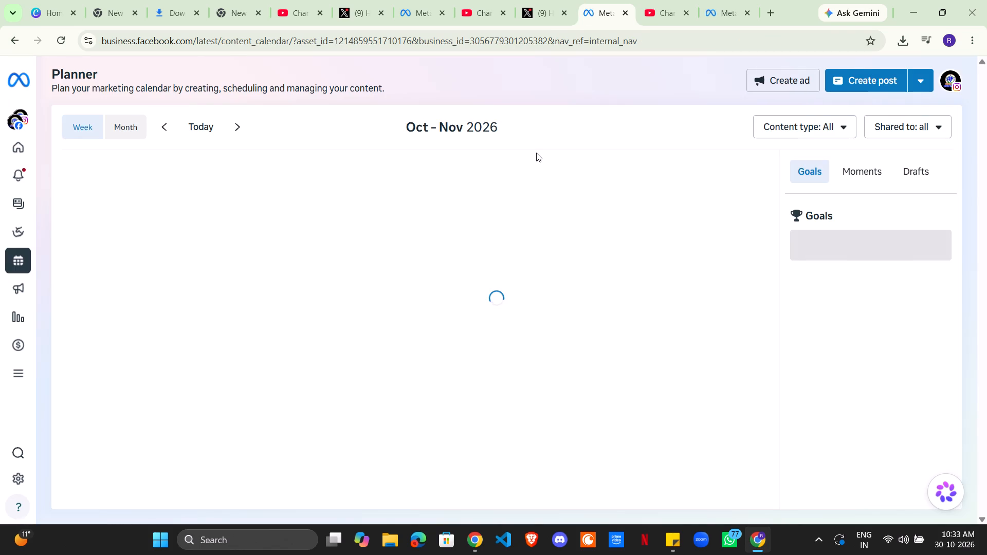
Open the published Morning Kashmiri News Bulletin post on X and check its text and video preview.
left_click(537, 0)
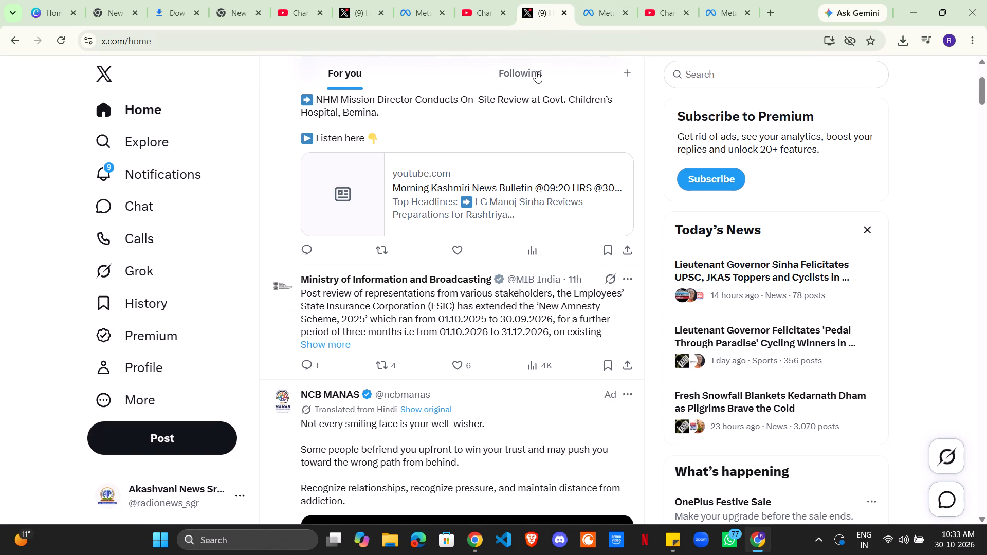
left_click(533, 130)
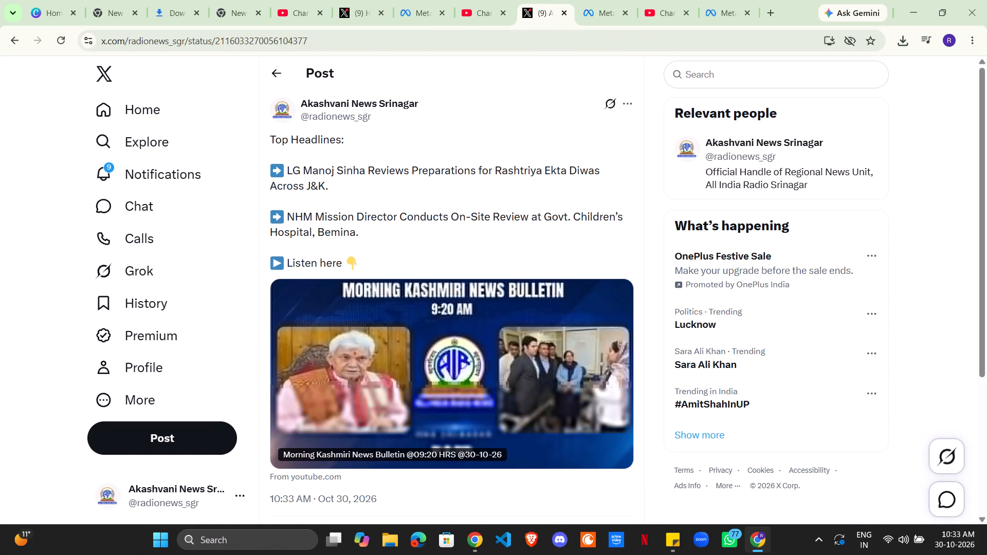
scroll(544, 172, "up", 2)
Upload _MORNING URDU.mp4 from the Desktop to the third YouTube upload page.
left_click(663, 8)
left_click_drag(798, 7, 815, 17)
left_click_drag(461, 339, 683, 316)
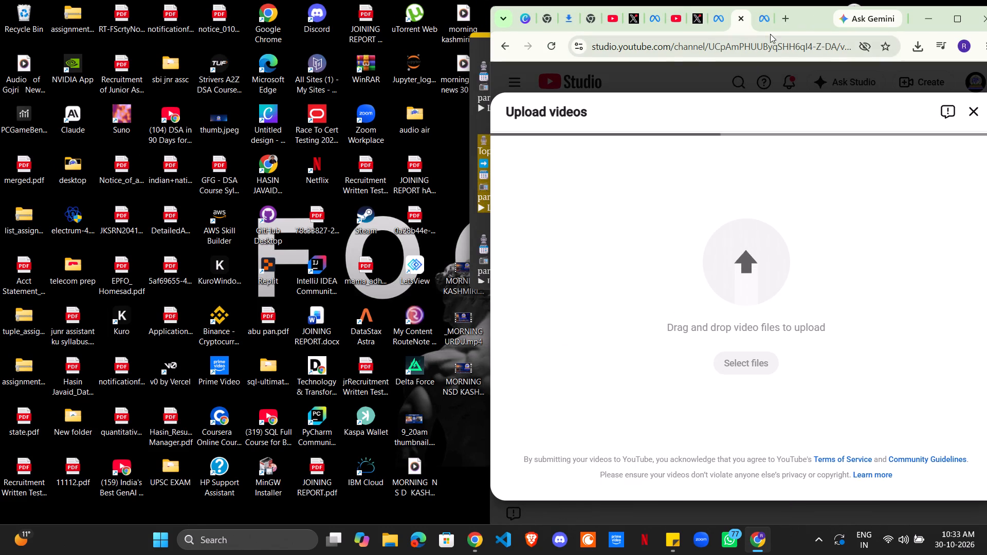
Add _MORNING URDU.mp4 from the Desktop as the video of the new Meta reel.
left_click(763, 24)
left_click(598, 283)
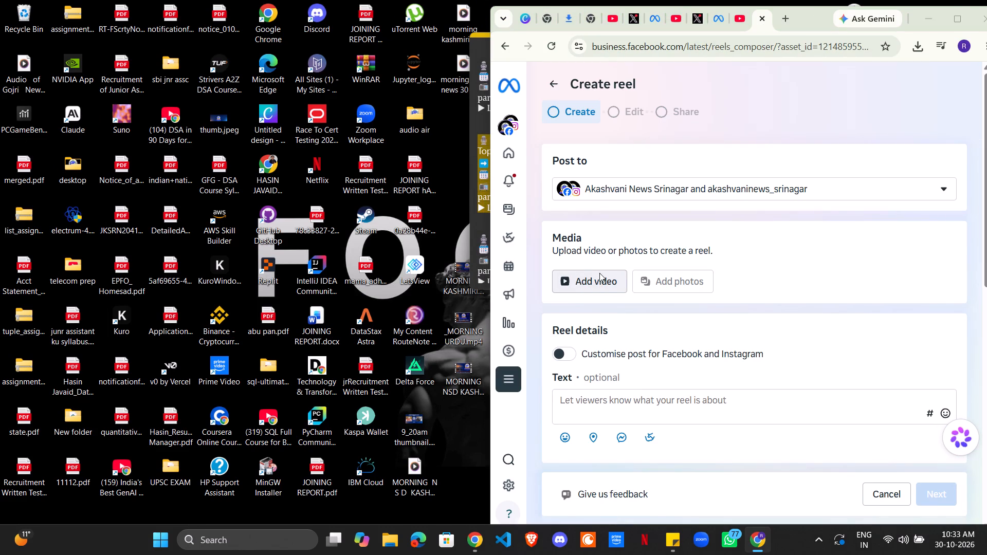
left_click(791, 235)
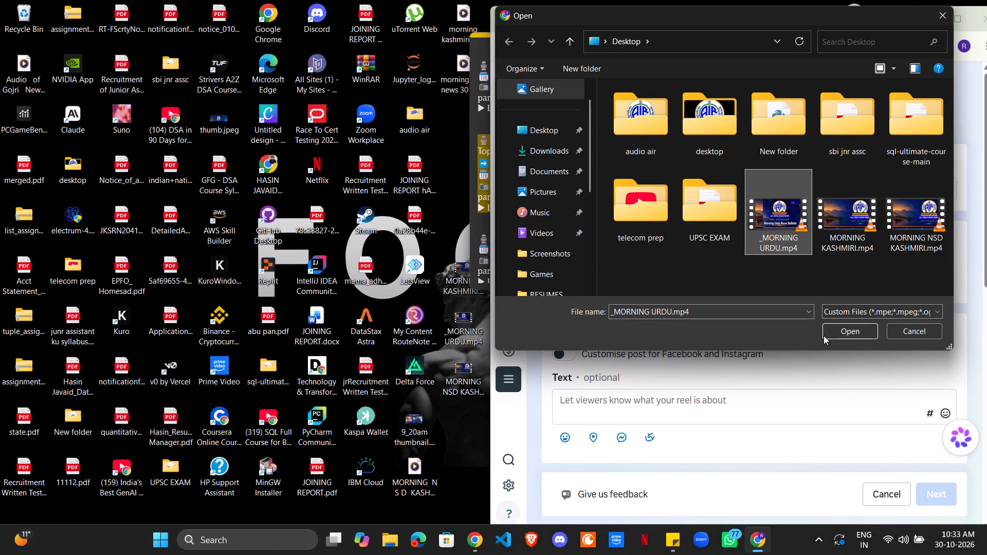
left_click(852, 337)
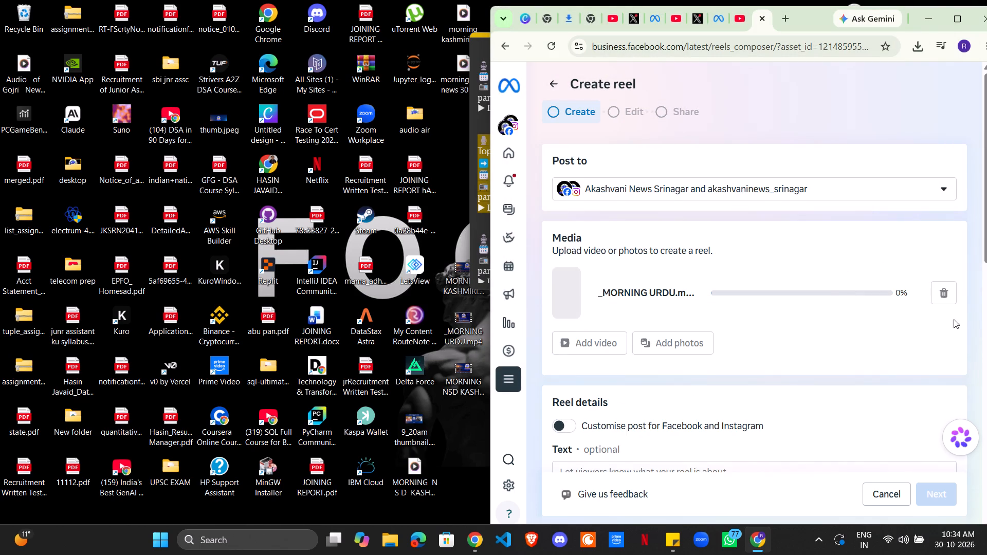
scroll(830, 294, "down", 6)
left_click(747, 396)
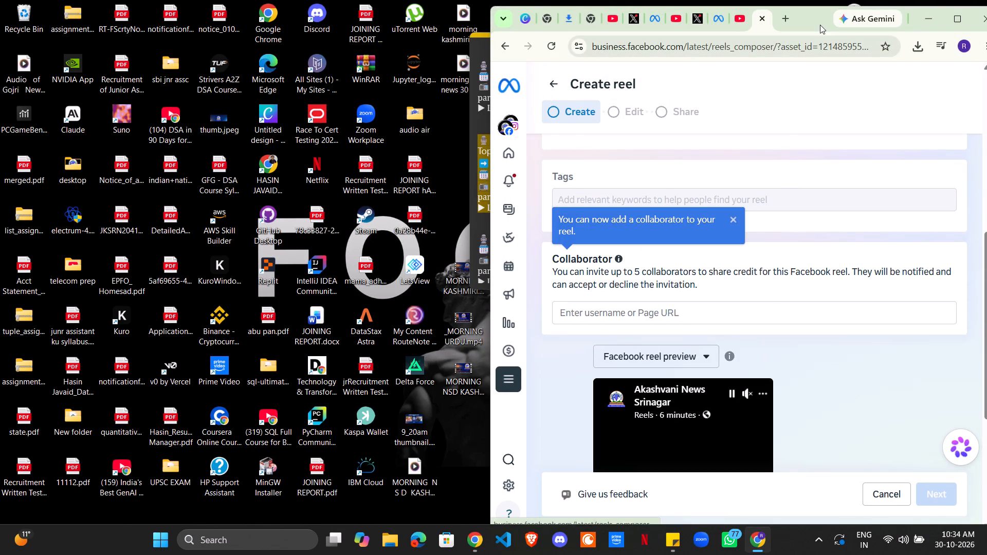
left_click(481, 70)
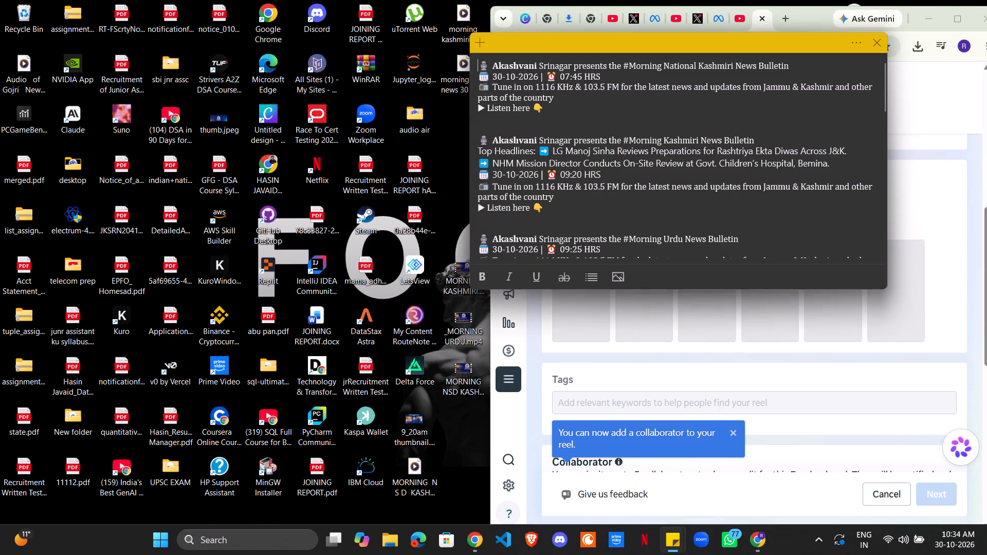
left_click(665, 551)
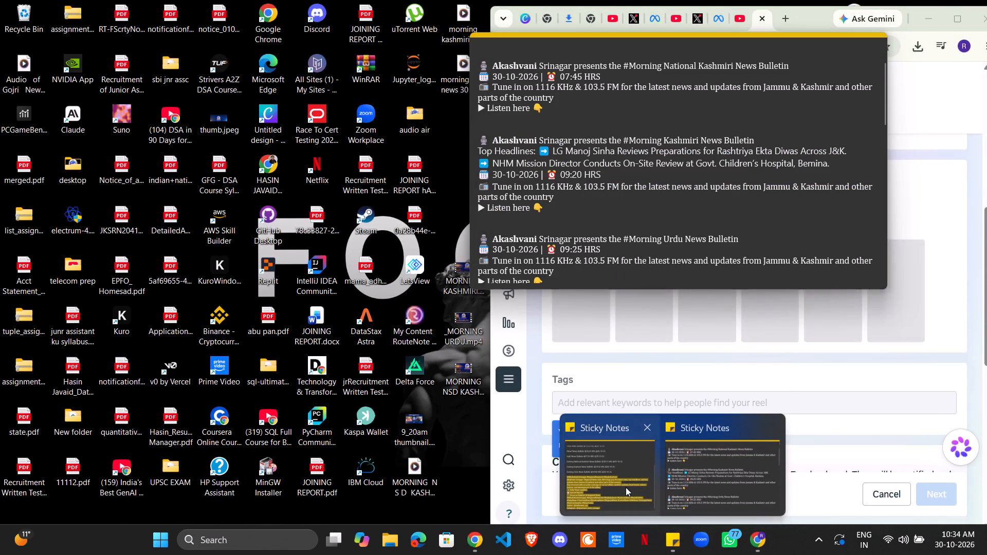
left_click(626, 487)
scroll(685, 207, "up", 5)
scroll(627, 244, "up", 4)
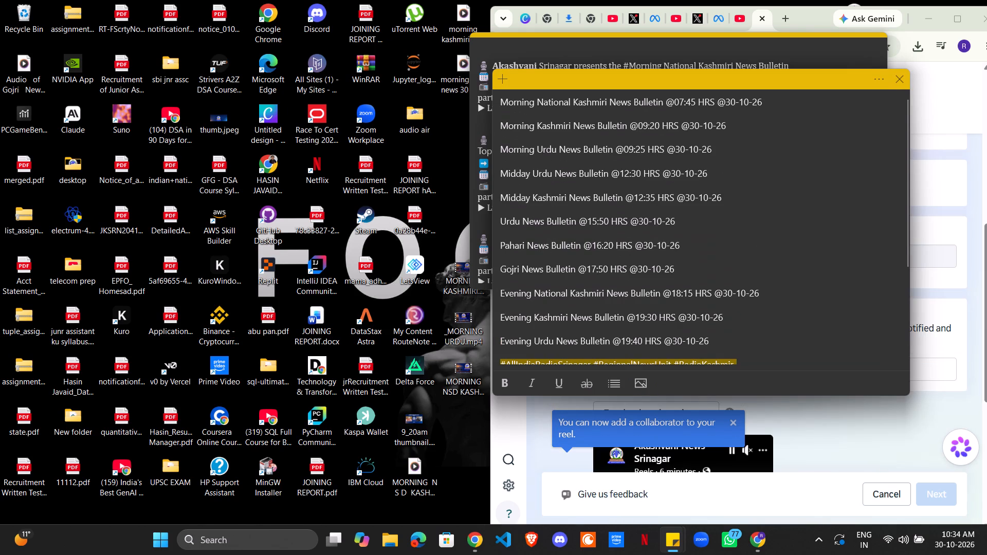
left_click(730, 159)
left_click(724, 143)
left_click_drag(724, 150, 415, 151)
key("ctrl+c")
left_click_drag(821, 26, 759, 0)
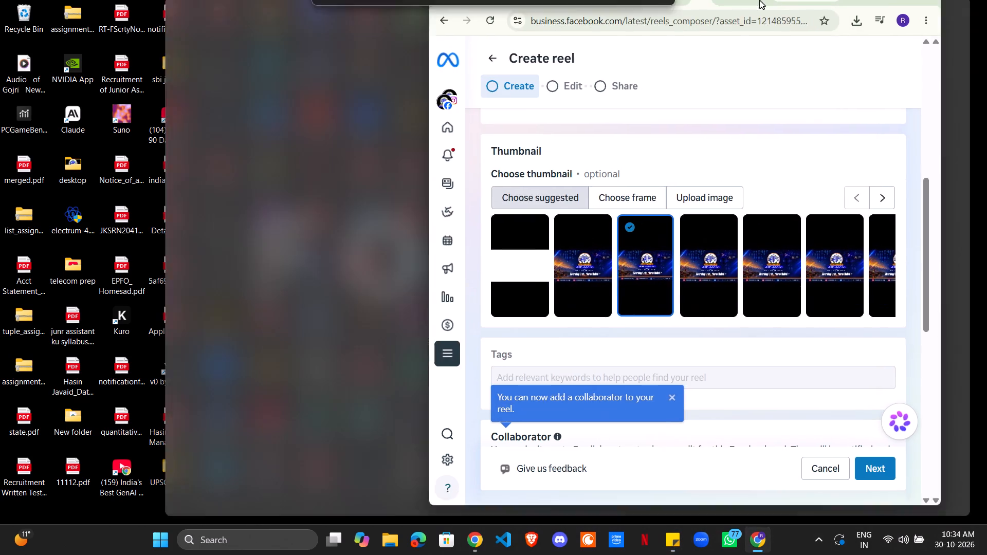
left_click_drag(759, 0, 757, 0)
left_click(653, 8)
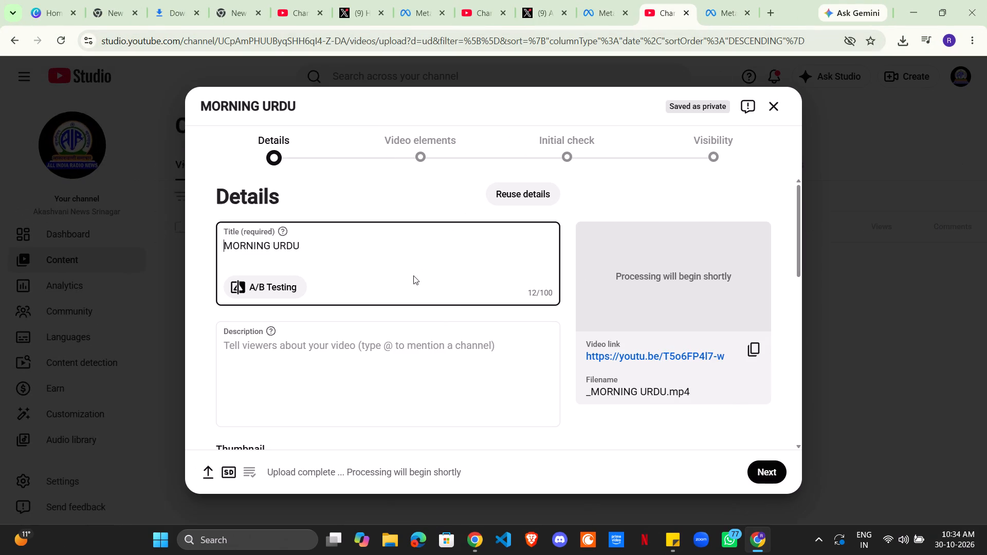
key("ctrl+a")
key("ctrl+v")
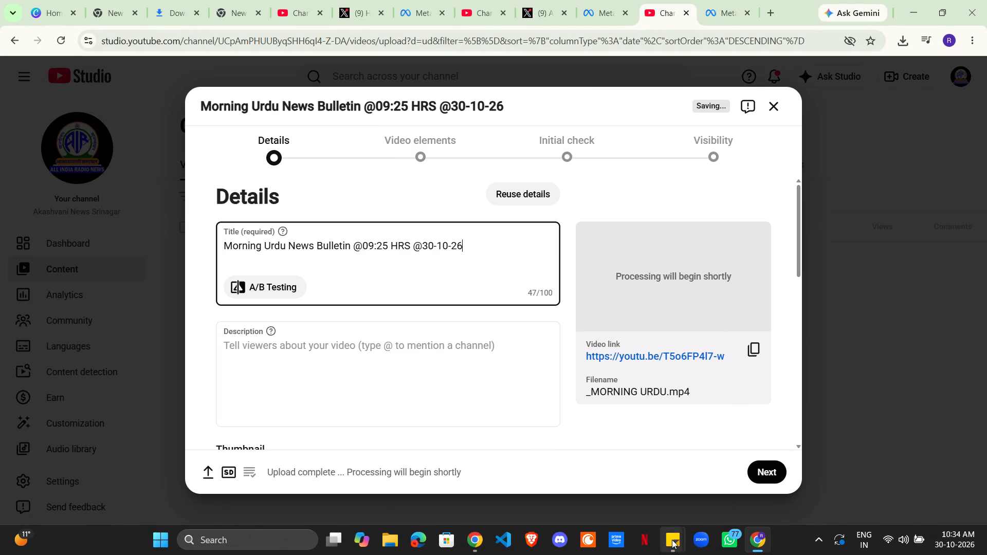
Copy the channel description and hashtags from Sticky Notes into the Morning Urdu News Bulletin video's description.
left_click(672, 540)
left_click(619, 479)
scroll(593, 245, "down", 12)
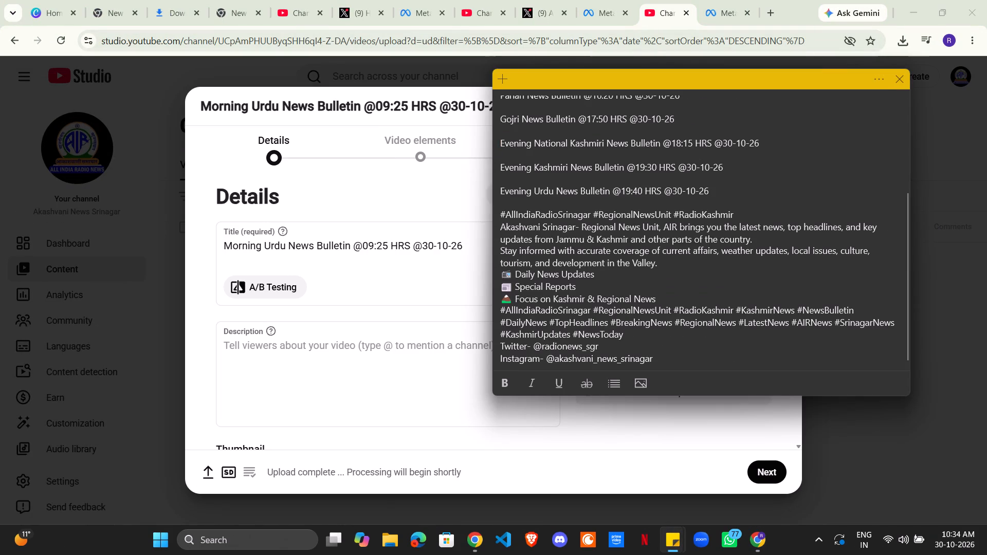
left_click_drag(671, 360, 493, 218)
key("ctrl+c")
left_click(325, 356)
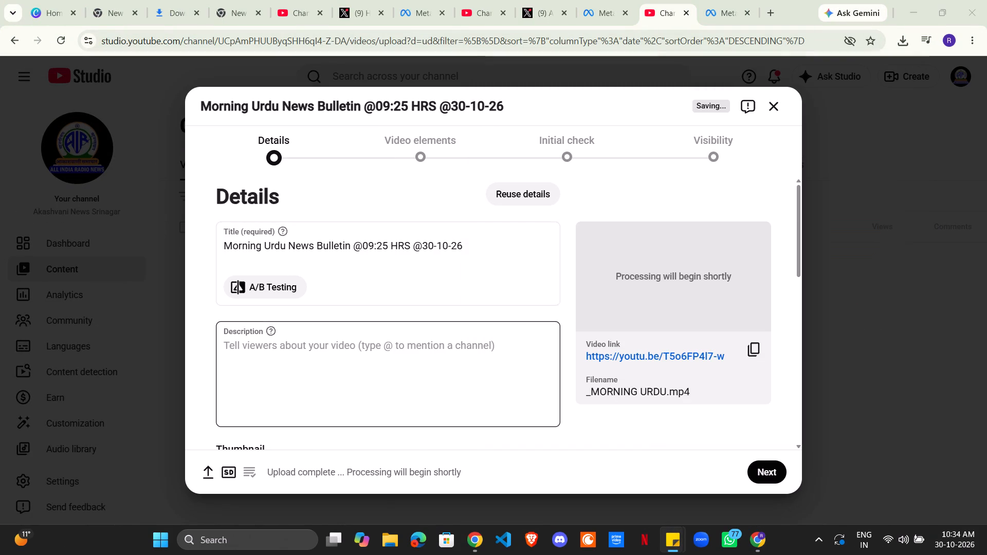
key("ctrl+v")
Upload thumb.jpeg from the Desktop as the Morning Urdu News Bulletin video's thumbnail.
scroll(372, 330, "down", 3)
scroll(317, 416, "down", 1)
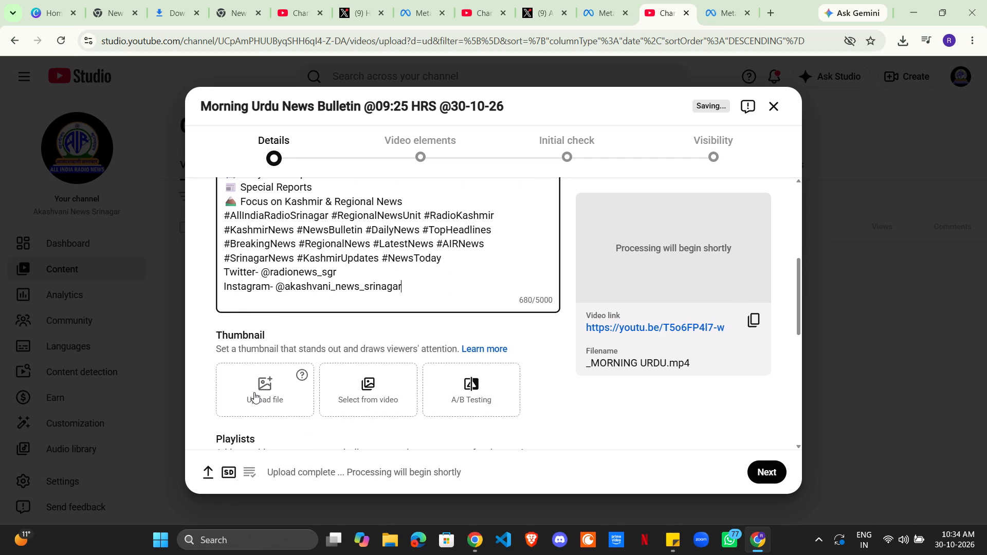
left_click(254, 392)
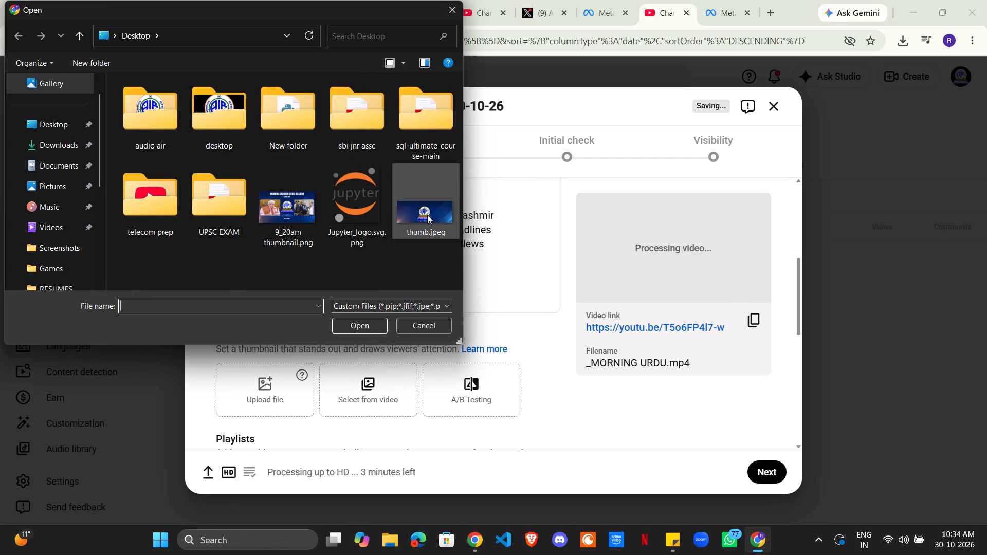
left_click(427, 215)
left_click(345, 329)
Copy the 09:25 HRS Morning Urdu News Bulletin text from Sticky Notes into the Meta reel's text, replacing its "Listen here" line with a full stop.
left_click(729, 4)
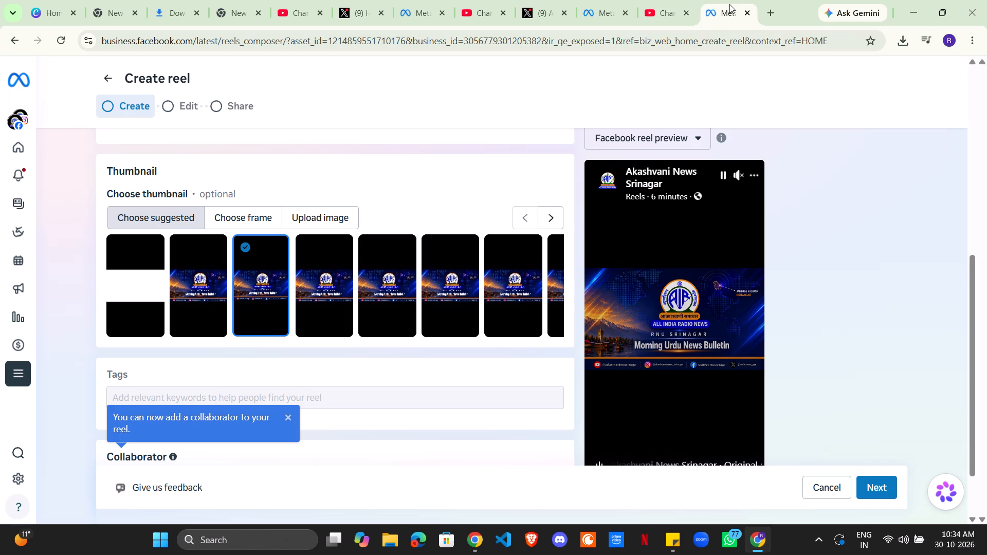
scroll(399, 324, "up", 3)
scroll(272, 272, "up", 2)
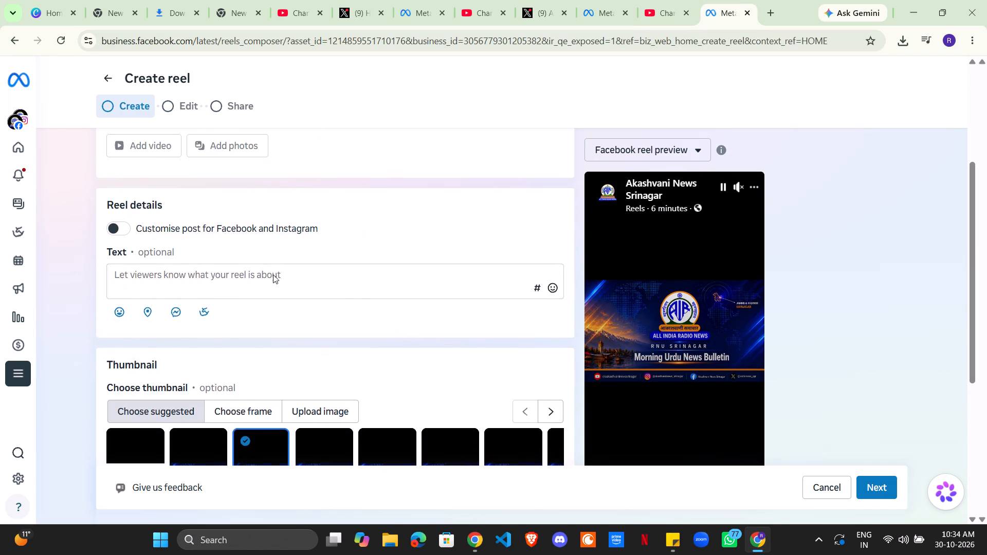
scroll(273, 274, "up", 1)
scroll(293, 312, "down", 5)
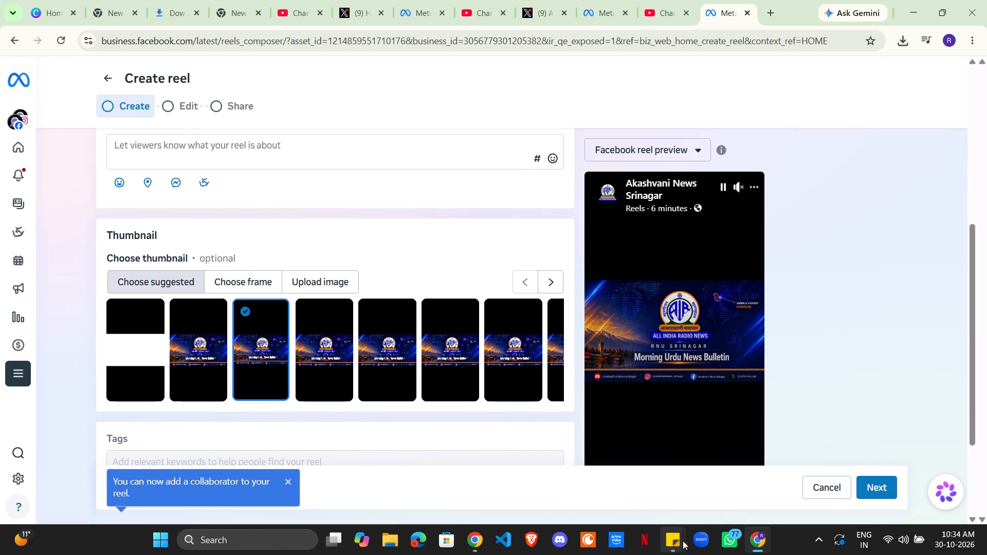
left_click(680, 538)
left_click(712, 469)
scroll(602, 237, "down", 1)
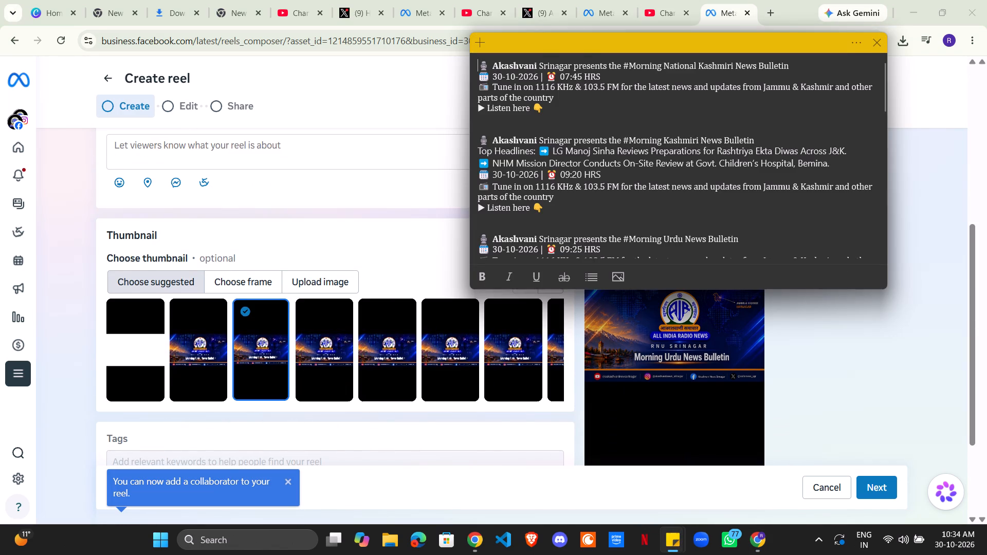
scroll(602, 237, "down", 1)
left_click_drag(541, 216, 470, 177)
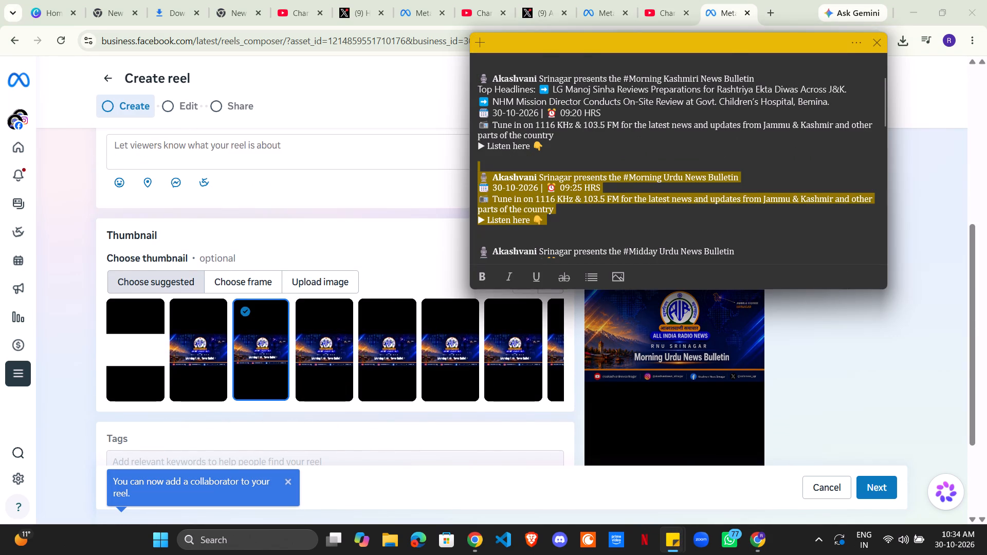
left_click_drag(470, 177, 469, 177)
key("ctrl+c")
left_click(306, 156)
key("ctrl+v")
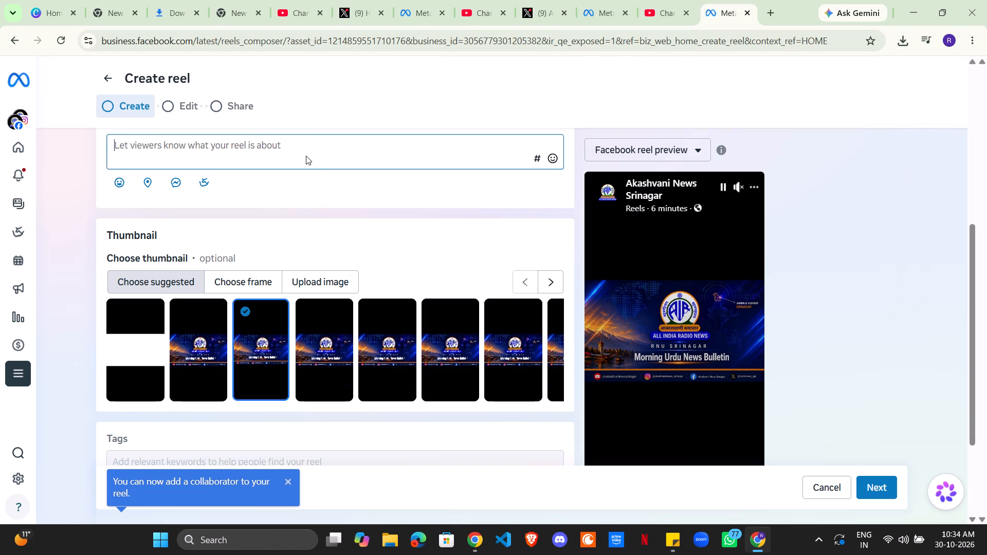
left_click_drag(137, 211, 117, 198)
key("BackSpace")
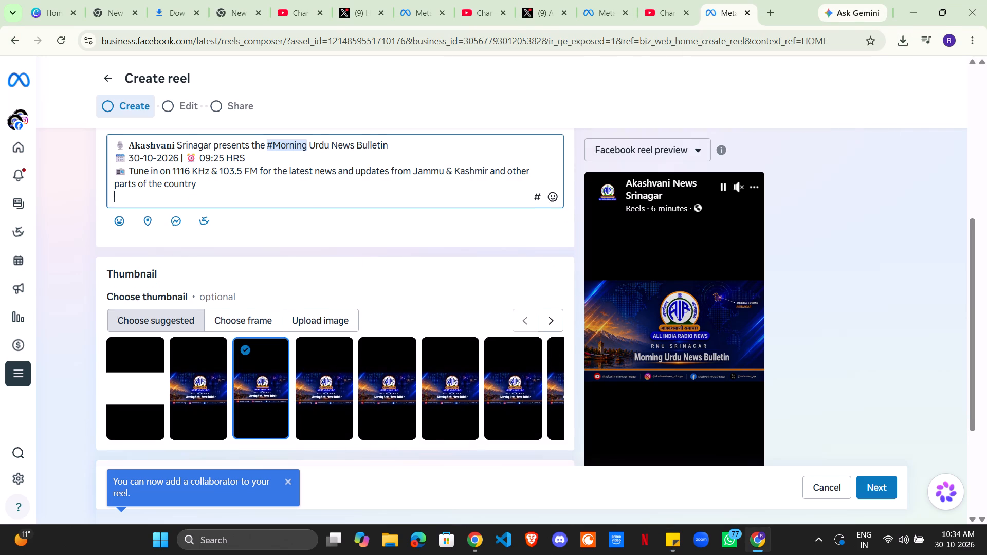
key("BackSpace")
key("period")
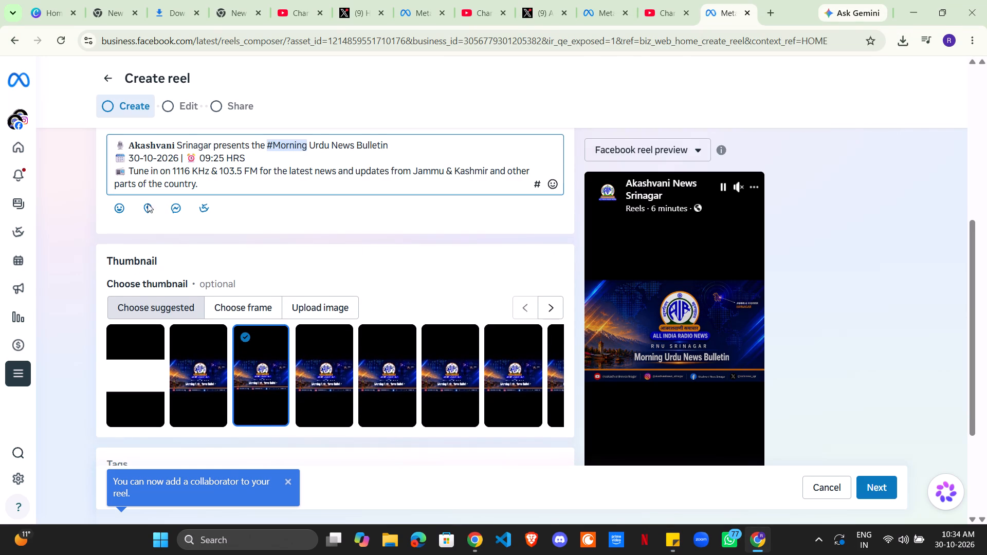
Upload thumb.jpeg from the Desktop as the Meta reel's thumbnail.
left_click(309, 309)
left_click(517, 341)
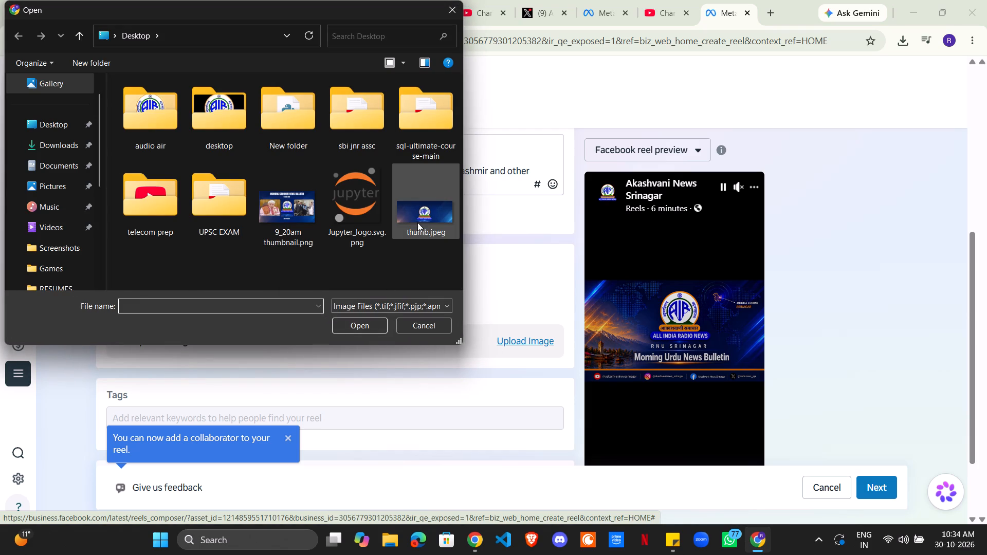
left_click(417, 223)
left_click(357, 325)
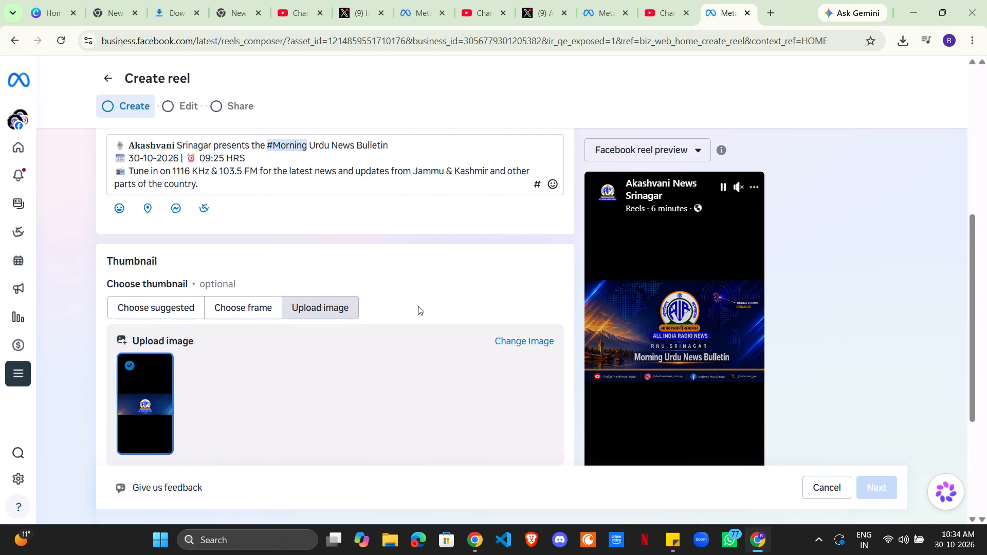
scroll(550, 314, "up", 5)
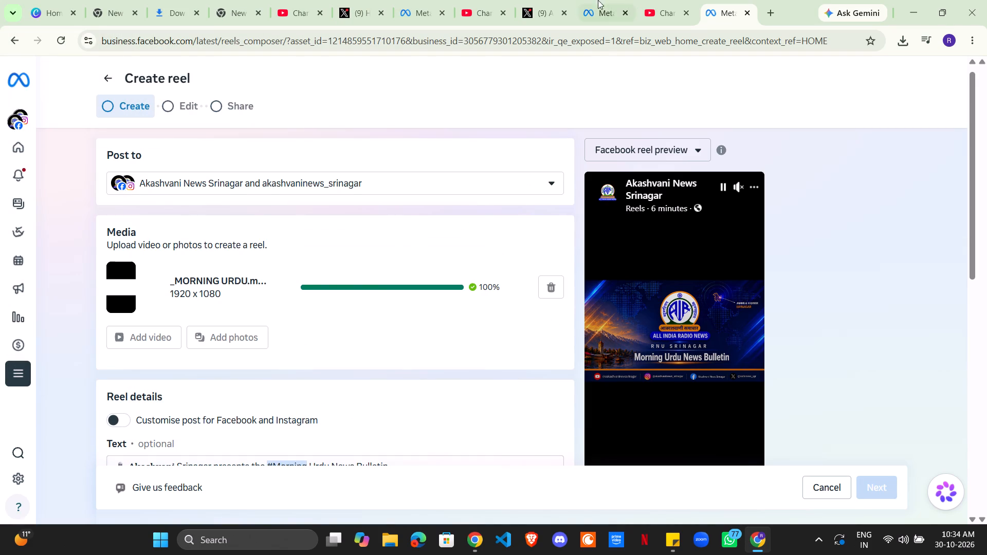
Review the Morning Urdu News Bulletin video's title, description and thumbnail in its YouTube upload details.
left_click(649, 0)
scroll(462, 321, "up", 11)
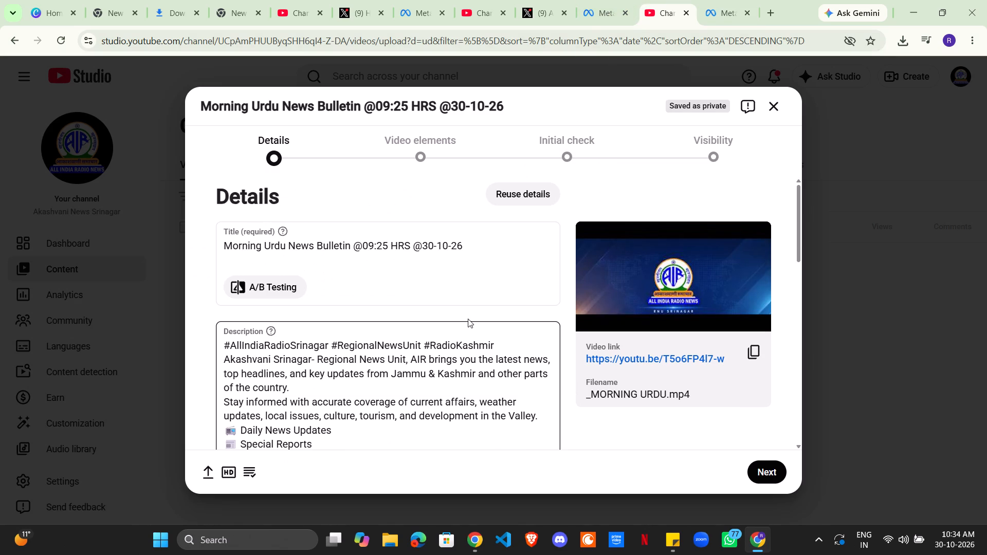
scroll(468, 319, "down", 6)
scroll(477, 326, "up", 5)
scroll(484, 329, "down", 12)
scroll(493, 335, "up", 2)
Share the Morning Urdu News Bulletin reel on Meta without further edits.
left_click(724, 0)
scroll(541, 335, "down", 5)
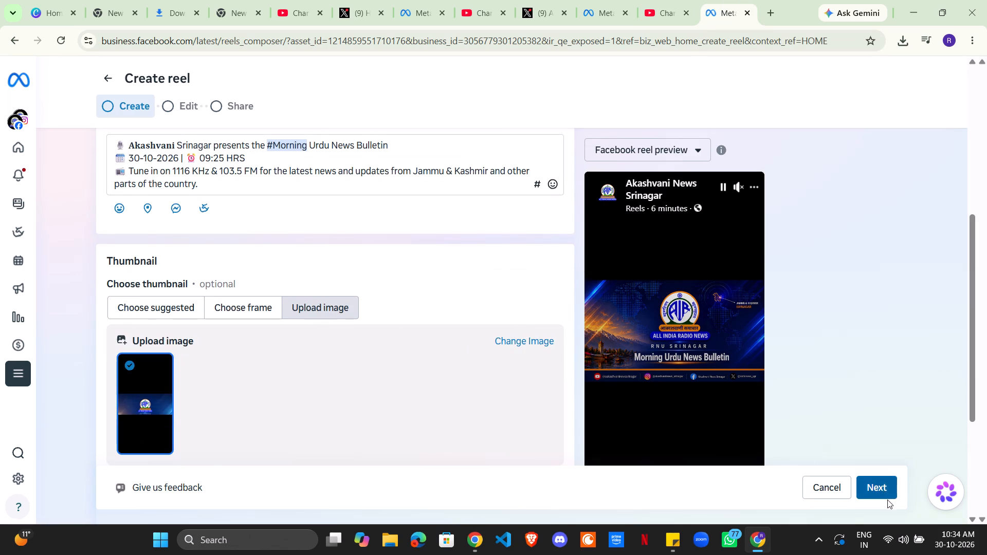
left_click(887, 499)
left_click(883, 488)
left_click(864, 478)
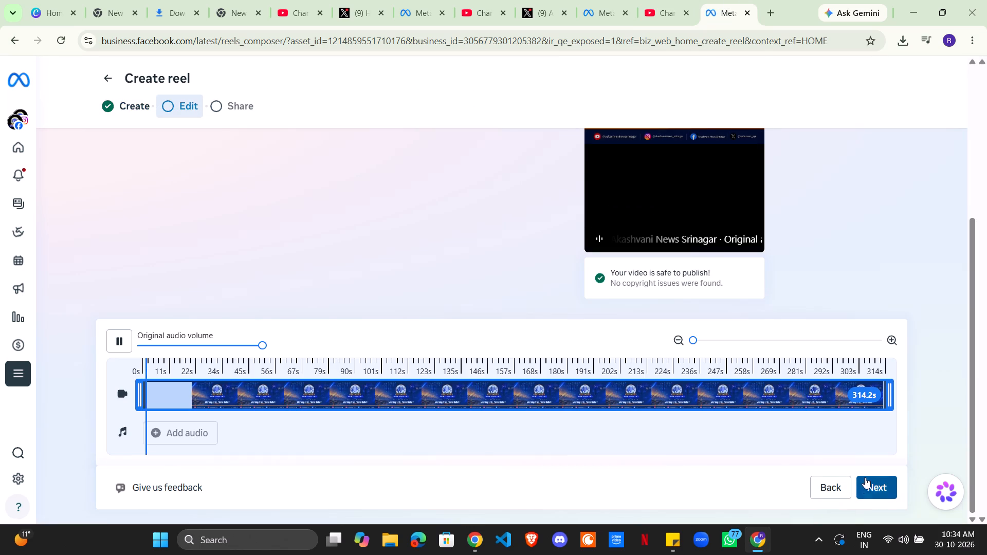
left_click(874, 485)
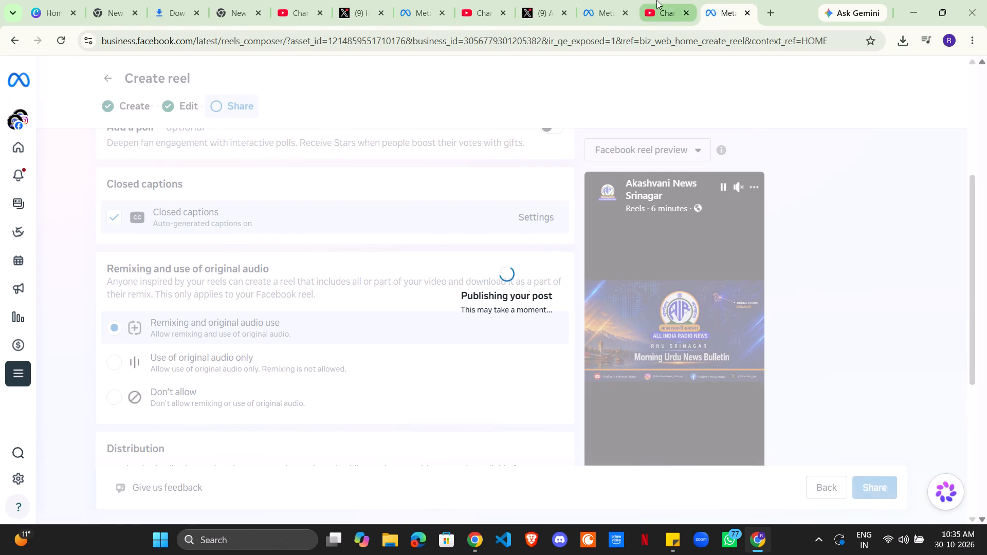
Publish the Morning Urdu News Bulletin video on YouTube with Public visibility.
left_click(656, 0)
left_click(782, 474)
left_click(779, 473)
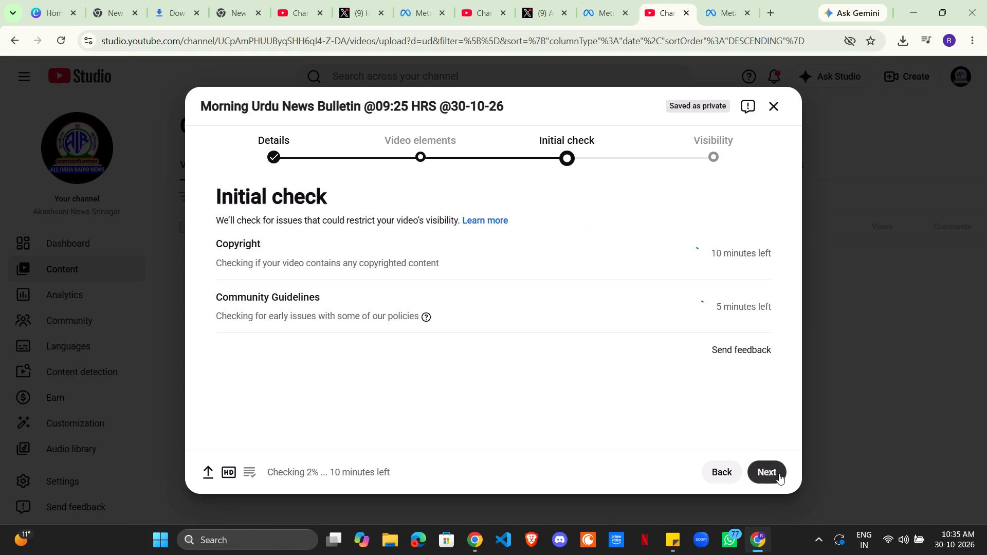
left_click(779, 473)
left_click(285, 368)
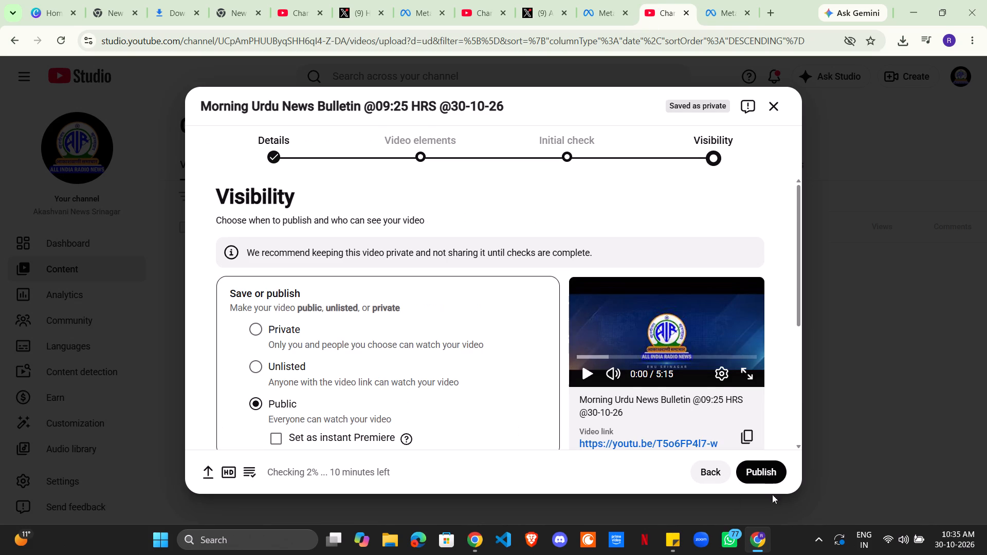
left_click(759, 472)
Close the Meta reel's processing notice and decline the offer to create another reel.
left_click(718, 0)
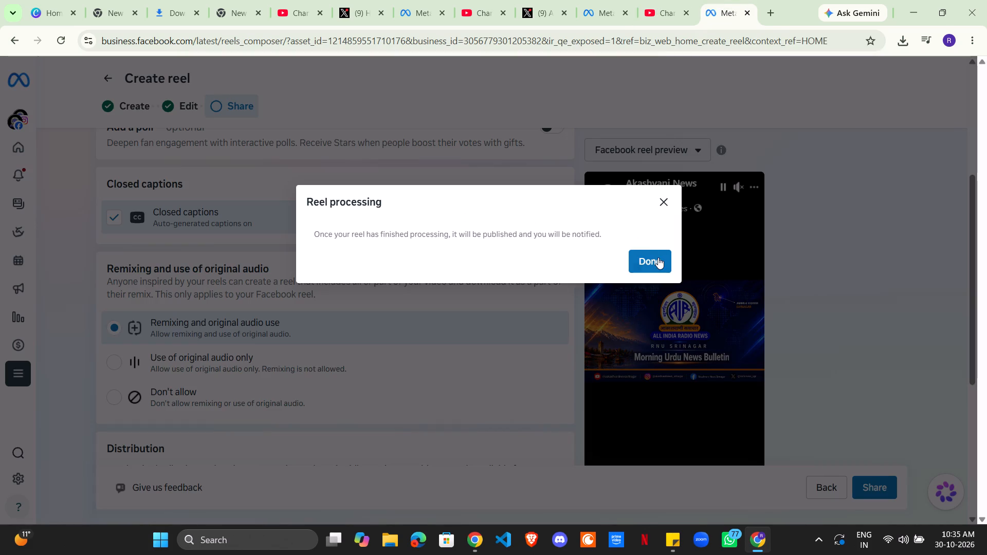
left_click(658, 257)
left_click(513, 404)
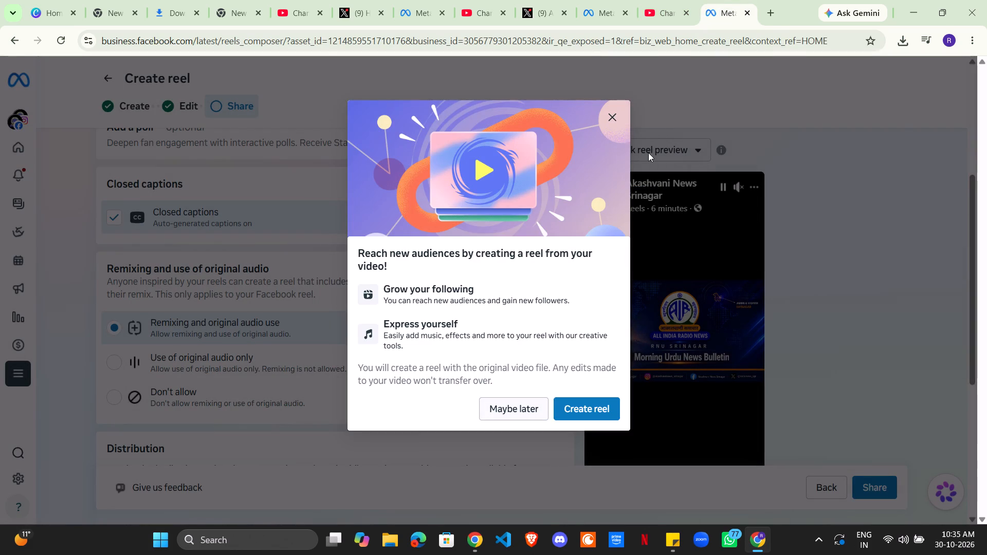
left_click(650, 0)
left_click(509, 344)
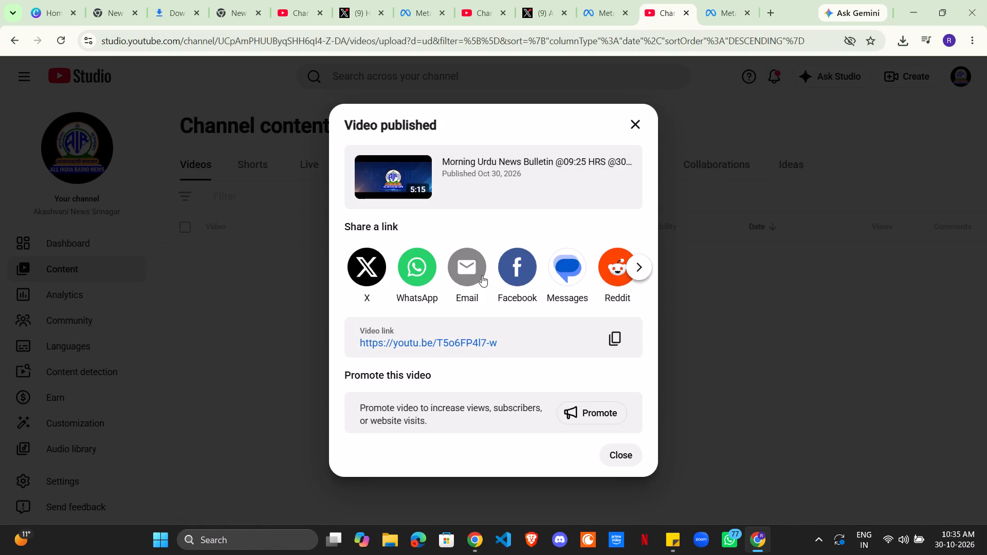
left_click(355, 269)
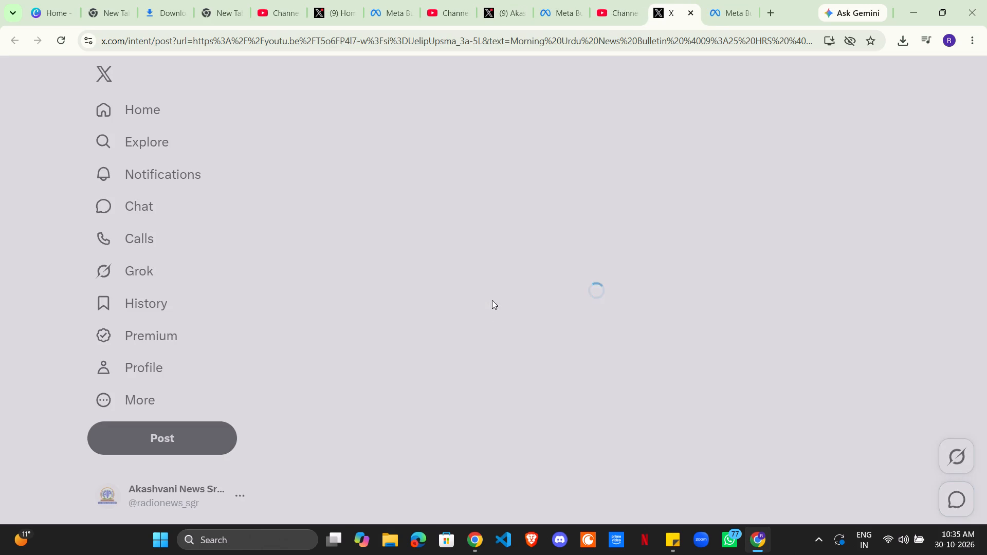
left_click_drag(344, 137, 663, 152)
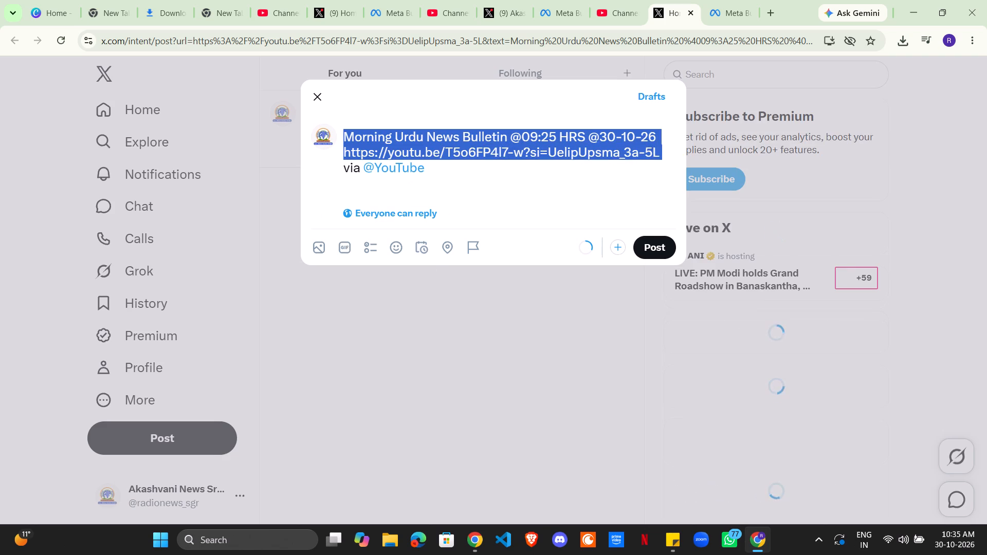
left_click_drag(663, 152, 655, 132)
key("ctrl+v")
left_click_drag(455, 272, 227, 263)
key("BackSpace")
key("BackSpace")
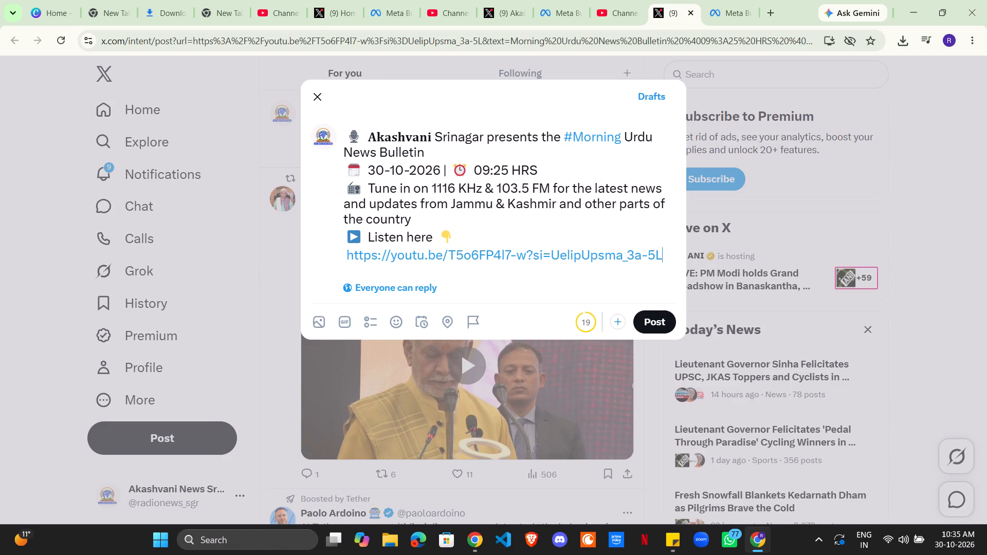
left_click(662, 314)
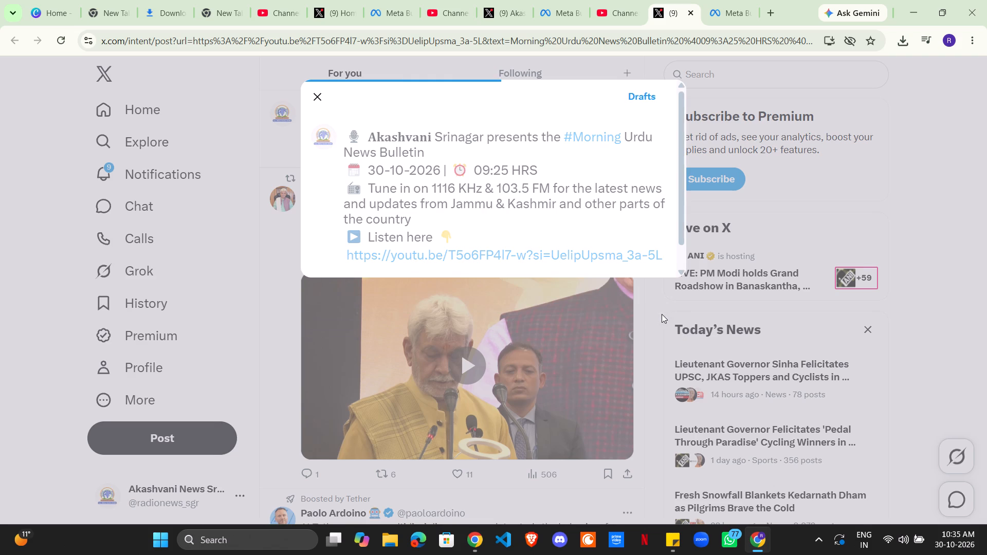
Open the new Morning Urdu News Bulletin post on X to view it.
scroll(575, 254, "up", 3)
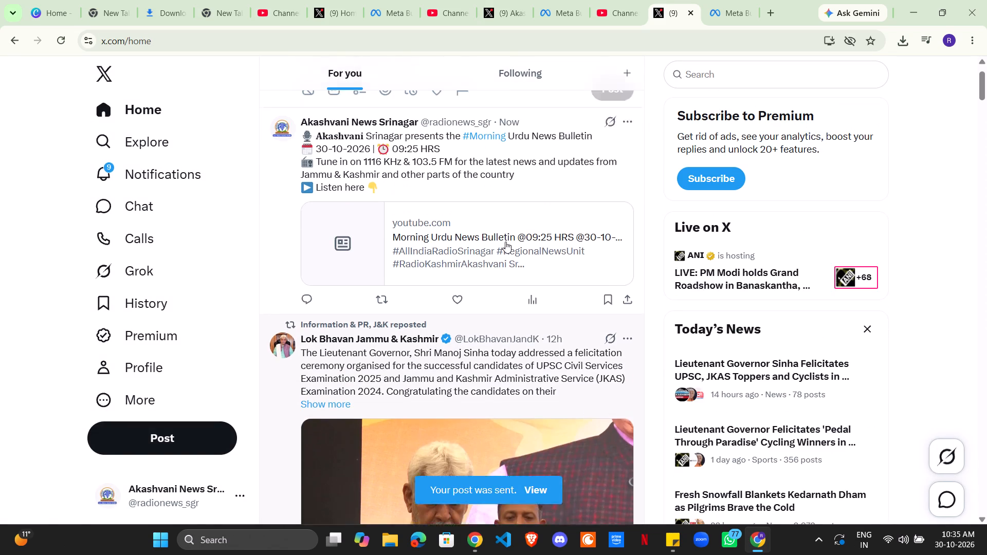
left_click(405, 219)
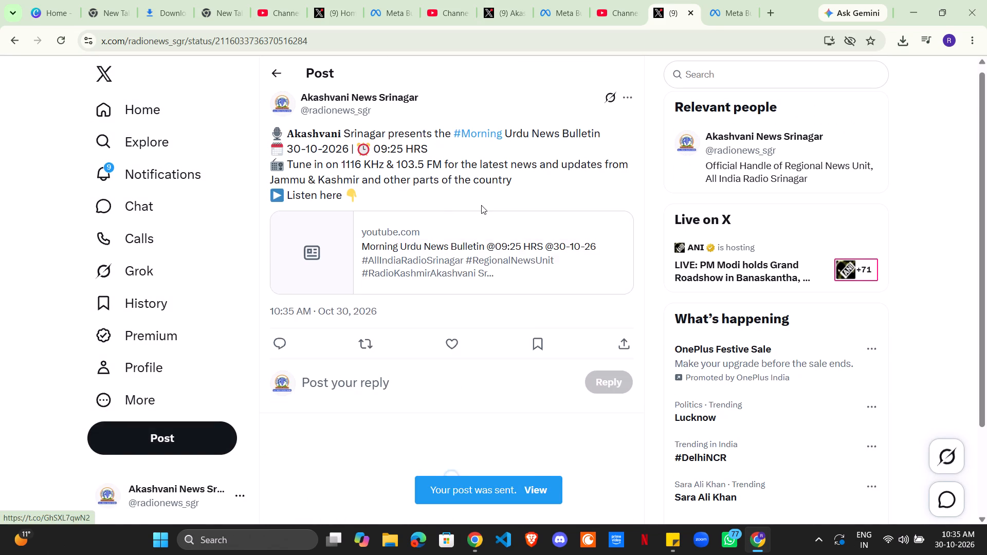
Close YouTube's sharing dialog for the Morning Urdu News Bulletin video and return to the channel content list.
left_click(618, 0)
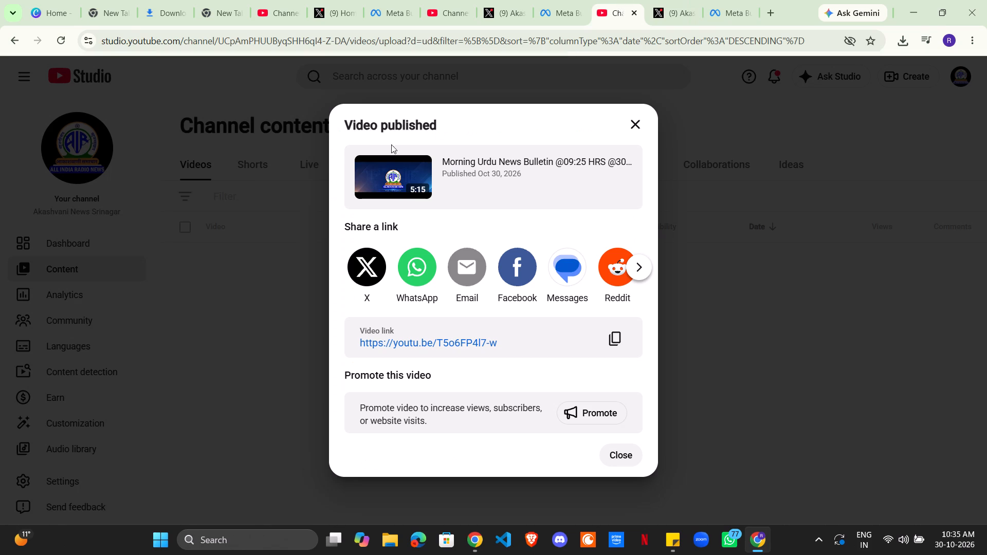
left_click(640, 118)
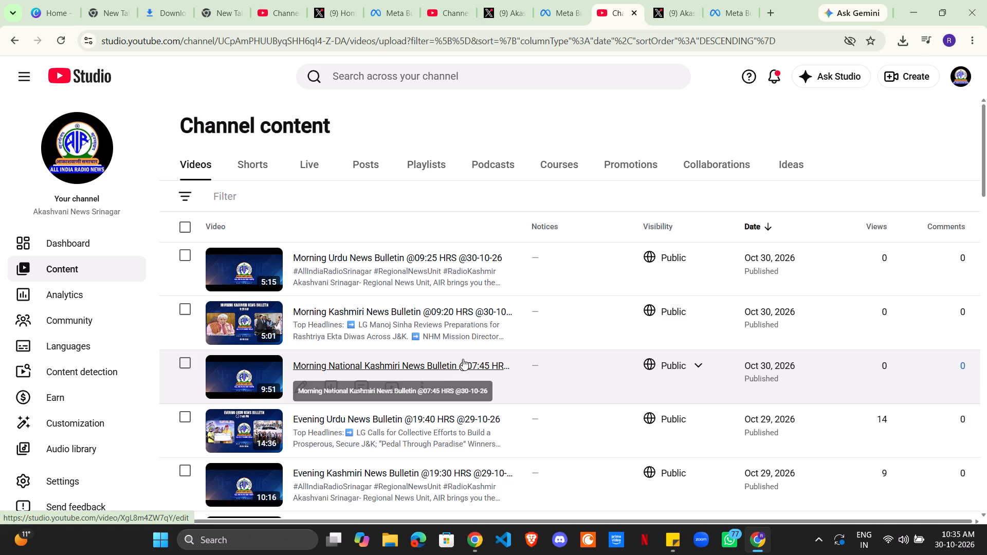
Examine the 30-10-2026 morning bulletin posts on the Akashvani News Srinagar X profile.
left_click(671, 0)
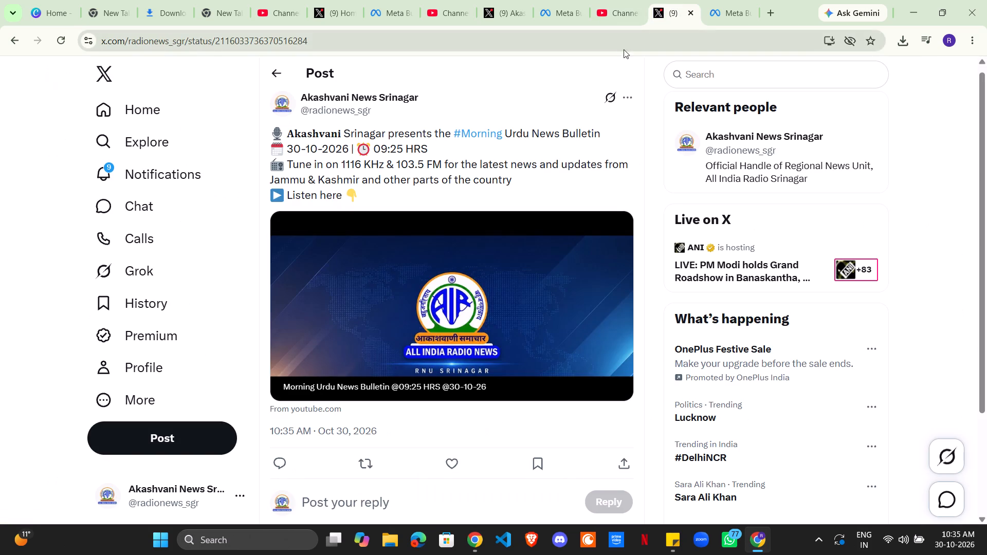
left_click(142, 369)
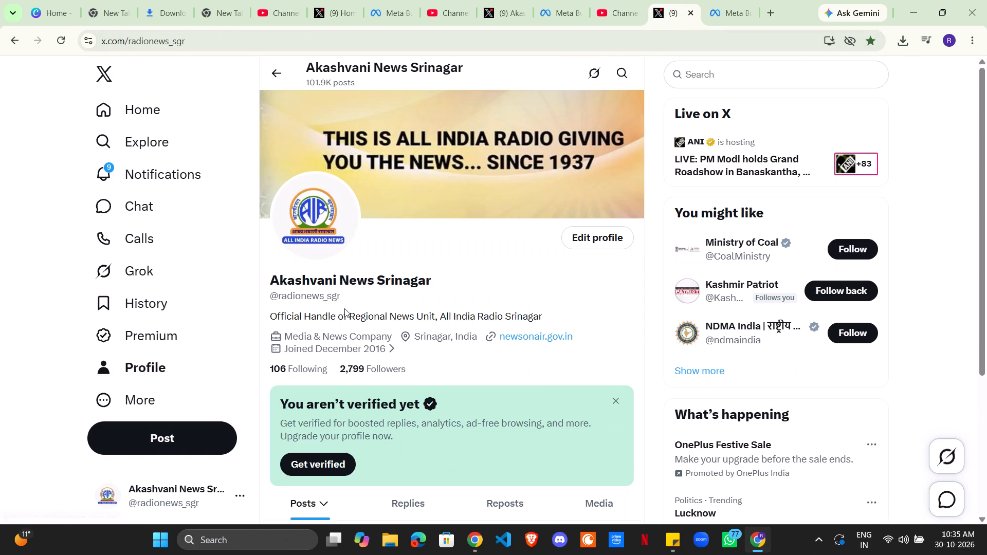
scroll(452, 249, "down", 5)
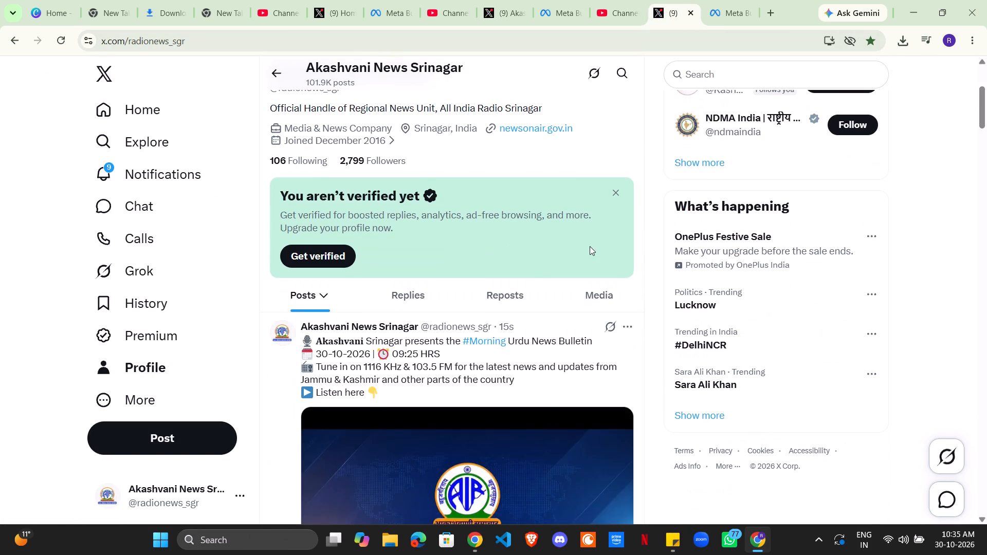
scroll(590, 246, "down", 15)
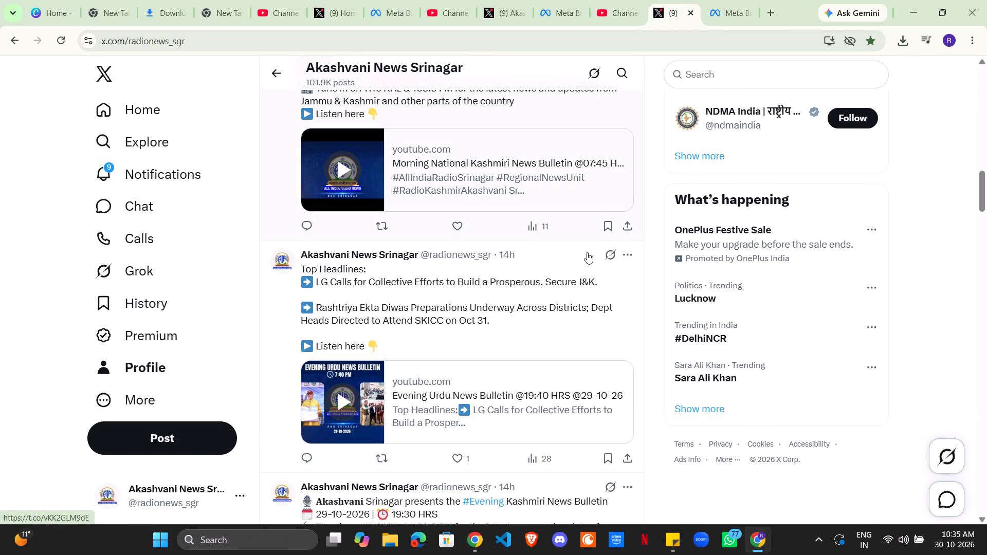
scroll(584, 289, "up", 9)
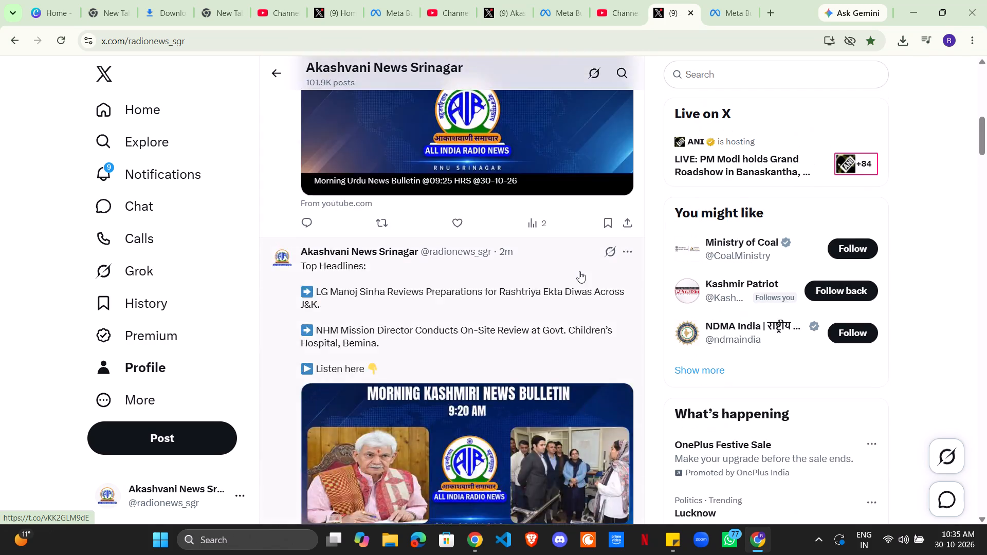
scroll(579, 271, "up", 11)
left_click(721, 0)
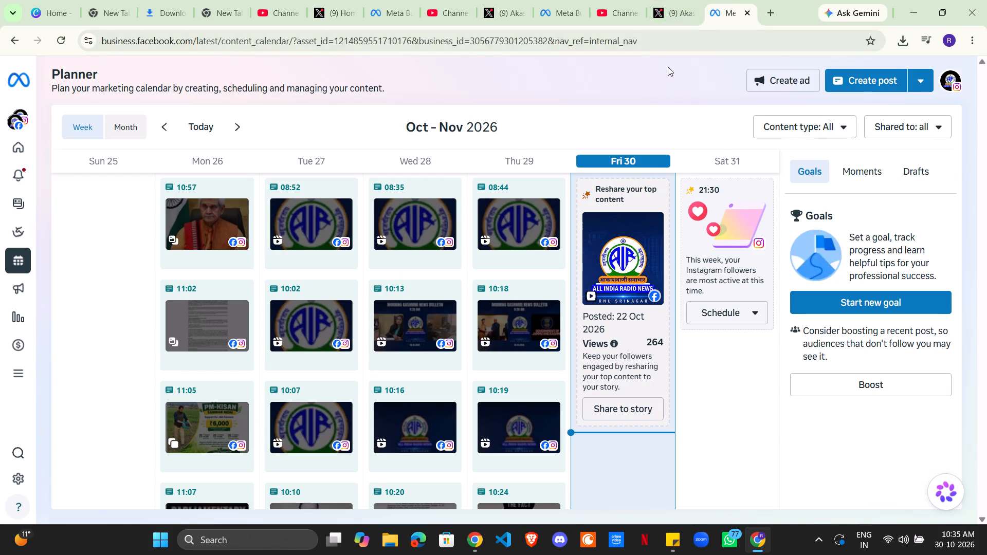
Close the leftover YouTube Studio, X, Meta, download history, blank and Canva tabs, keeping one Meta Business Suite Planner tab.
left_click(543, 15)
triple_click(579, 13)
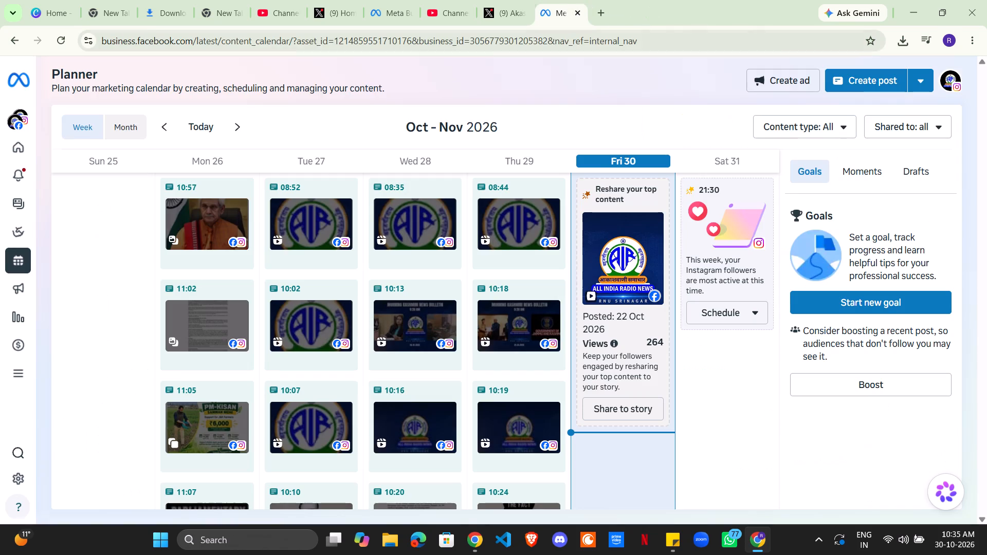
left_click(272, 10)
double_click(296, 13)
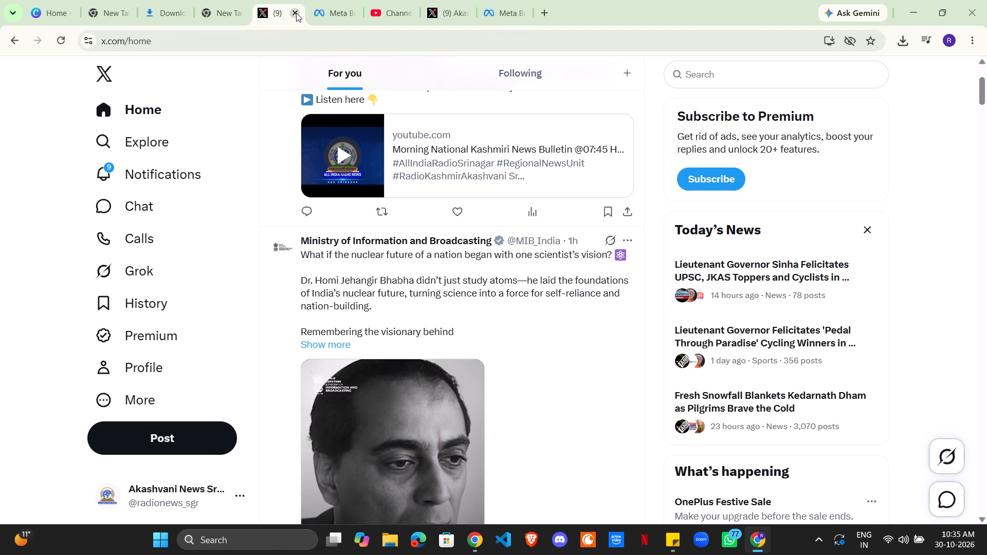
left_click(296, 13)
left_click(296, 13)
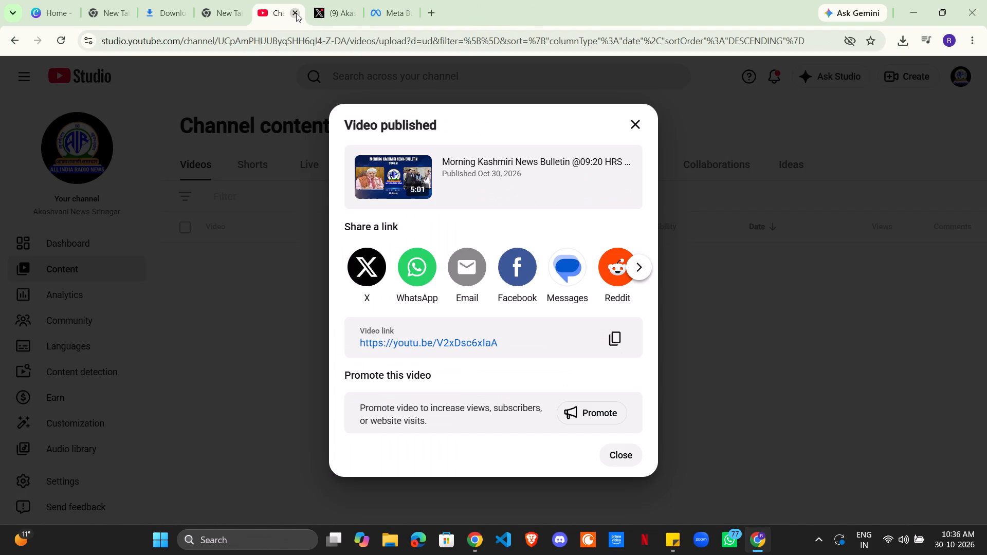
left_click(296, 13)
left_click(296, 13)
left_click(158, 16)
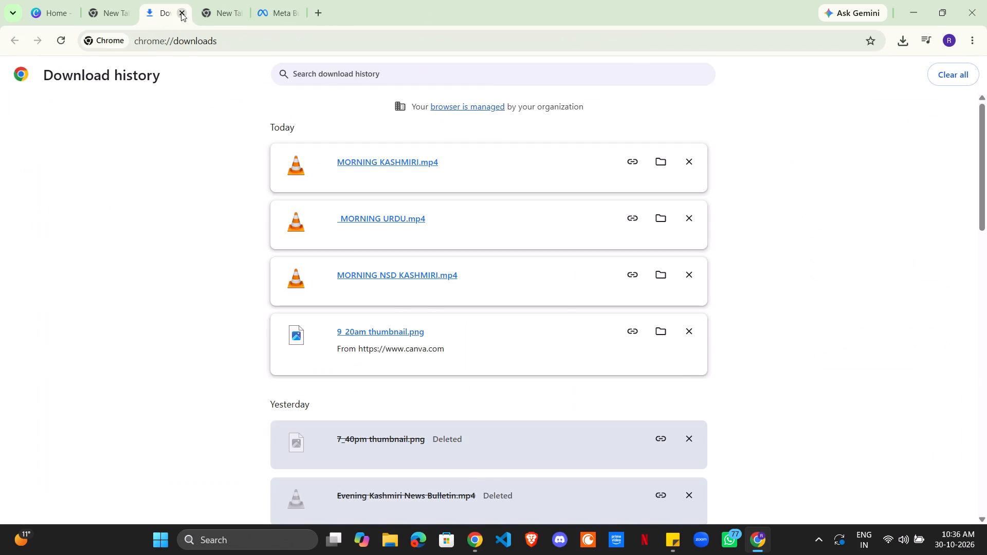
left_click(181, 12)
left_click(181, 12)
left_click(117, 14)
left_click(127, 12)
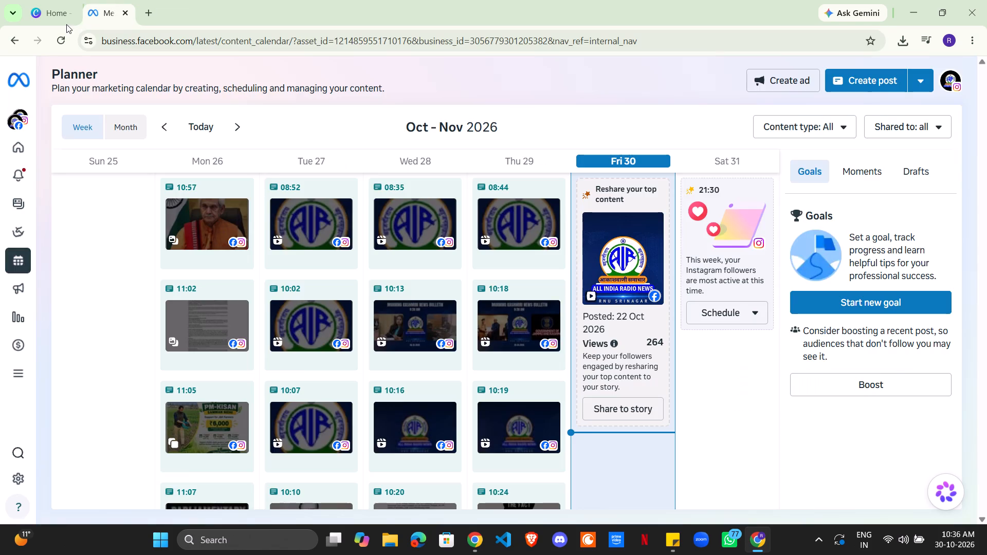
left_click(55, 13)
left_click(68, 15)
Open the bookmarked Instagram and Facebook sites in new tabs and check the two newest bulletin reels on the akashvaninews_srinagar Instagram profile.
left_click(97, 12)
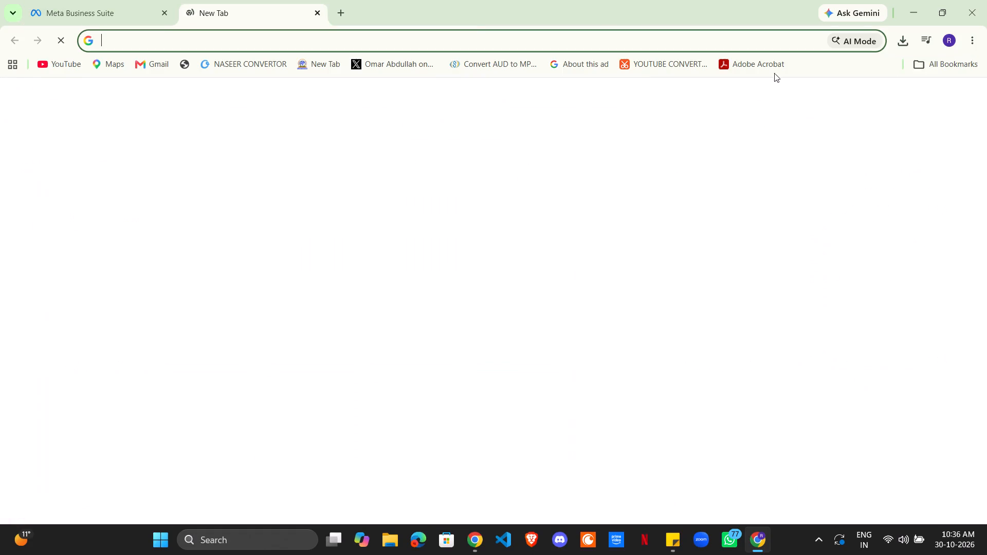
left_click(927, 63)
left_click(829, 142, "ctrl")
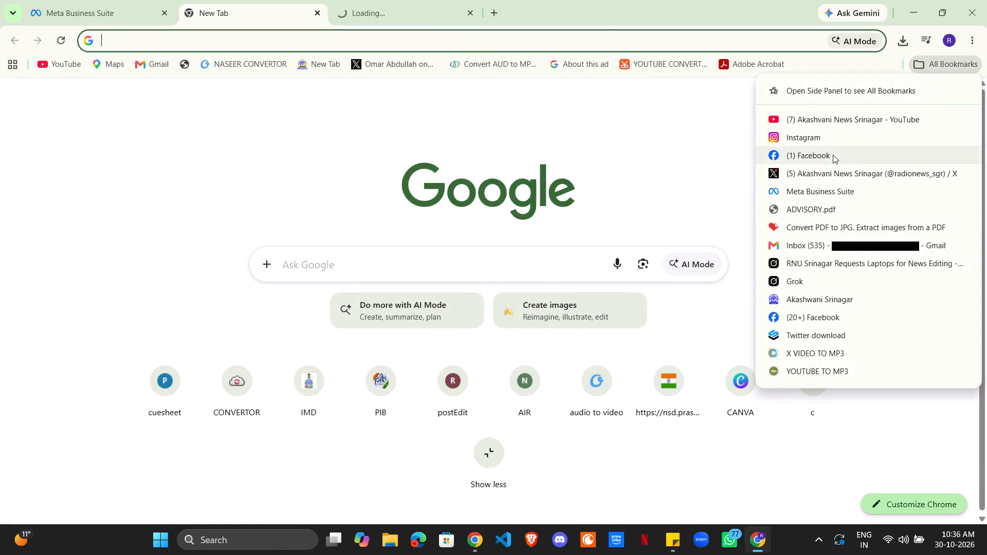
left_click(833, 155, "ctrl")
left_click(421, 1)
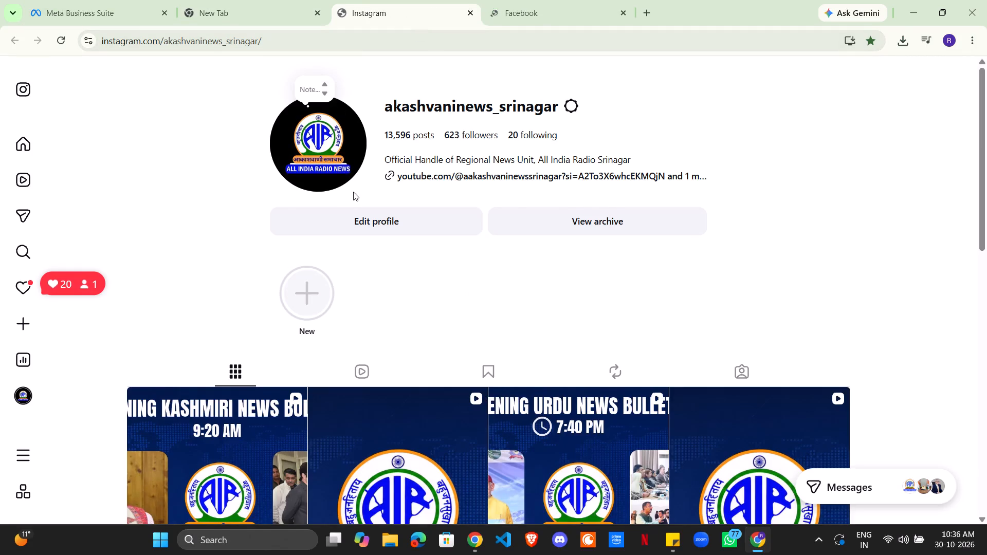
scroll(352, 189, "down", 4)
left_click(388, 238)
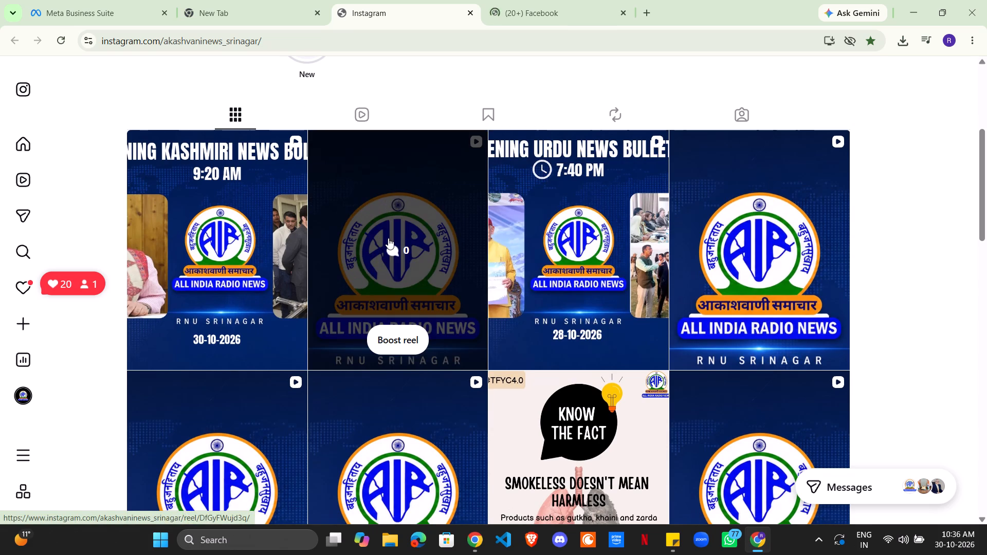
left_click(964, 217)
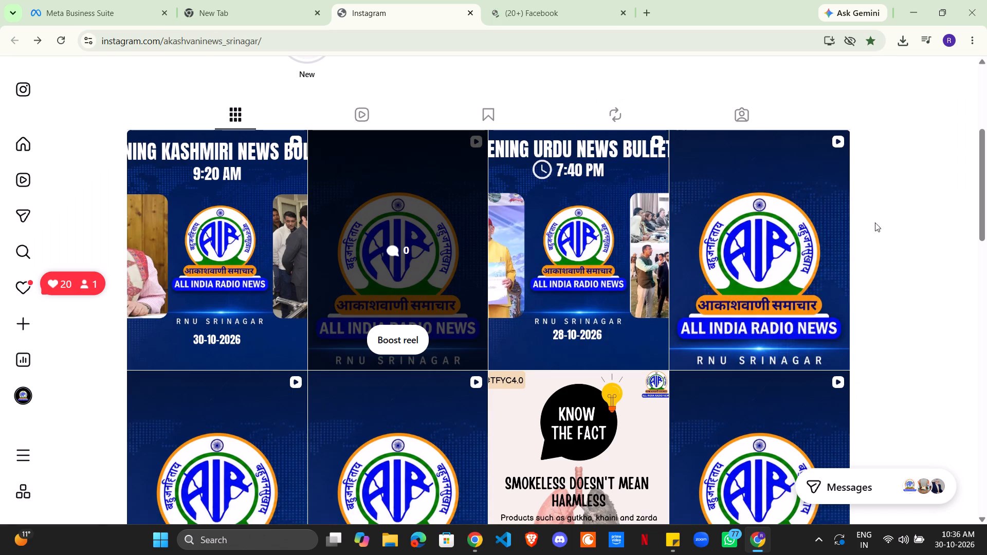
left_click(249, 243)
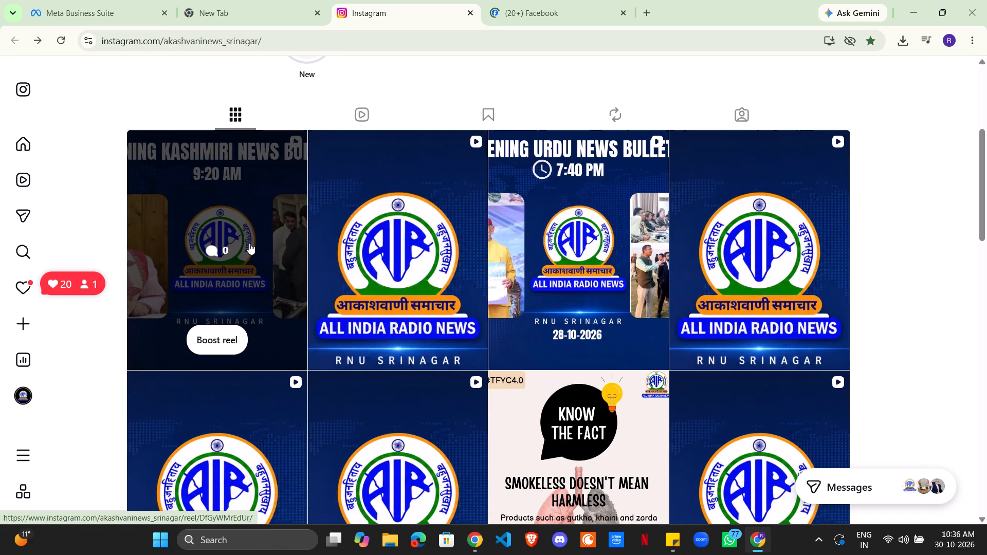
left_click(915, 238)
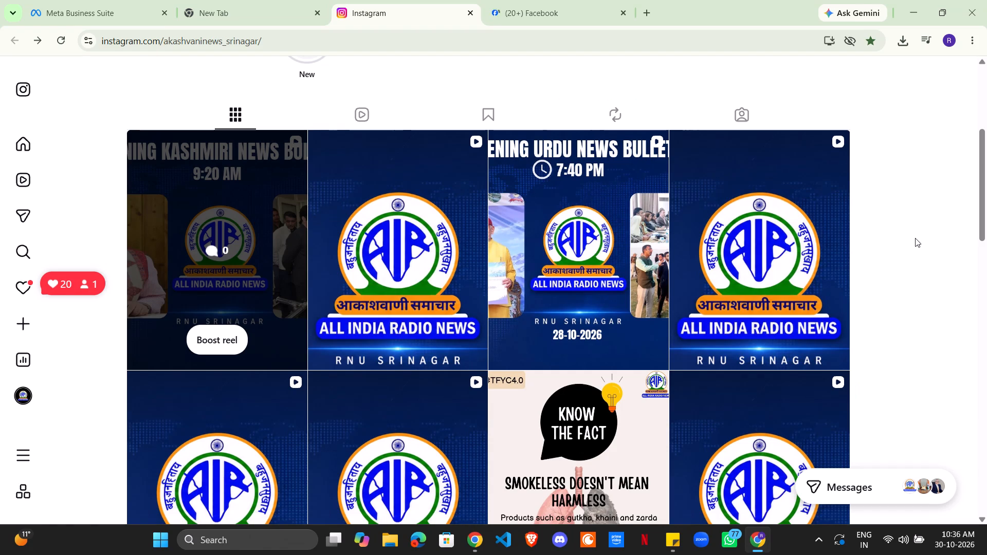
Check the latest bulletin post on the Akashvani News Srinagar Facebook page, and close the Instagram and Facebook tabs.
left_click(532, 0)
left_click(68, 116)
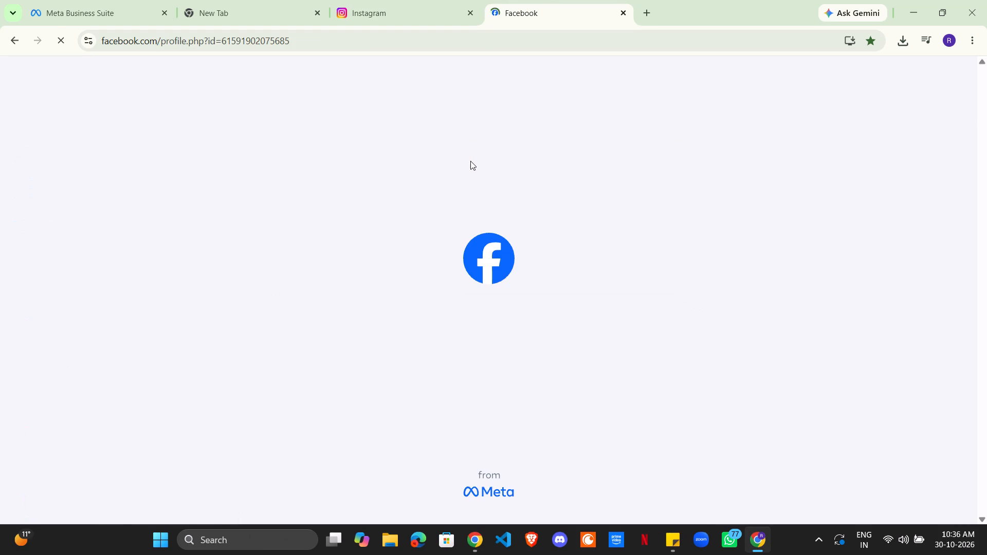
scroll(722, 282, "down", 6)
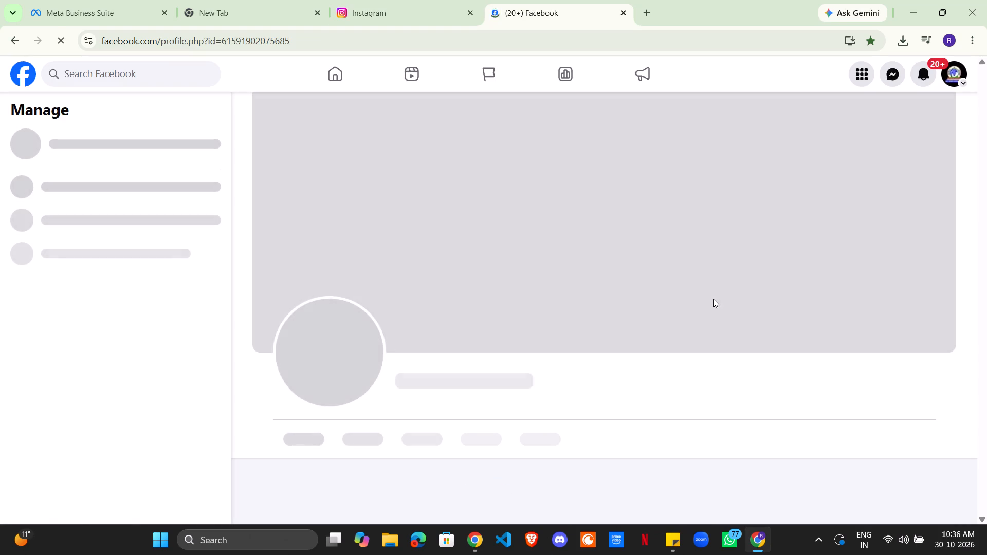
scroll(711, 298, "down", 3)
scroll(737, 380, "down", 17)
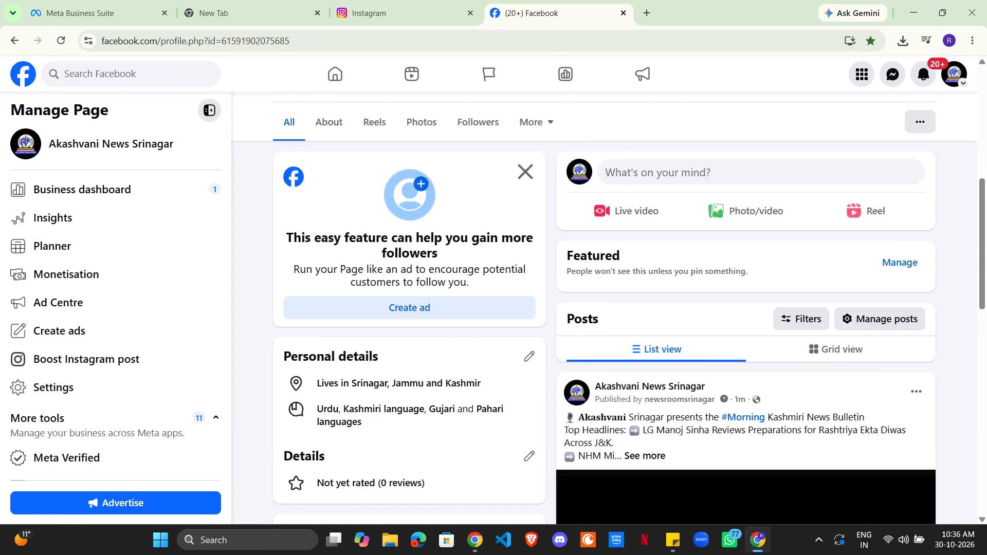
scroll(723, 360, "down", 7)
scroll(682, 361, "up", 6)
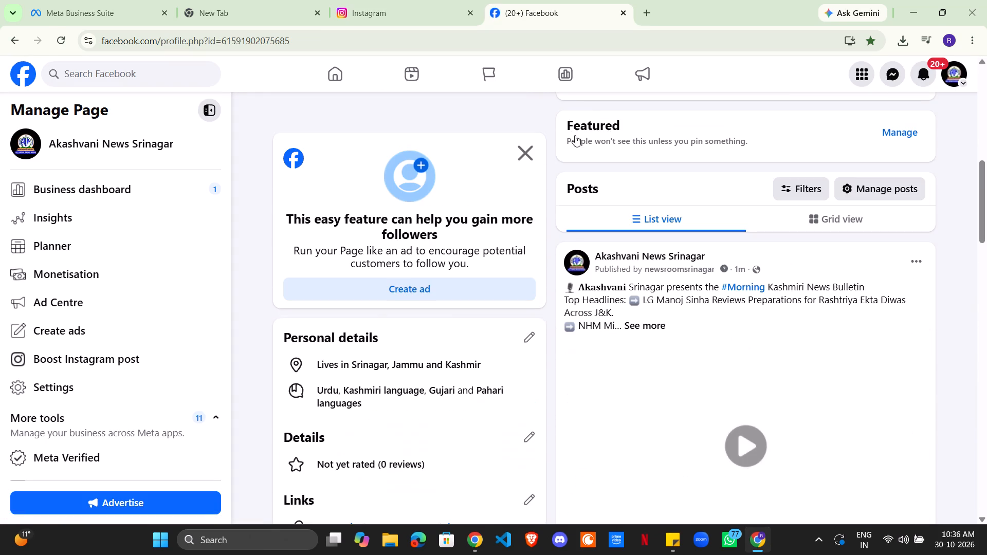
double_click(469, 9)
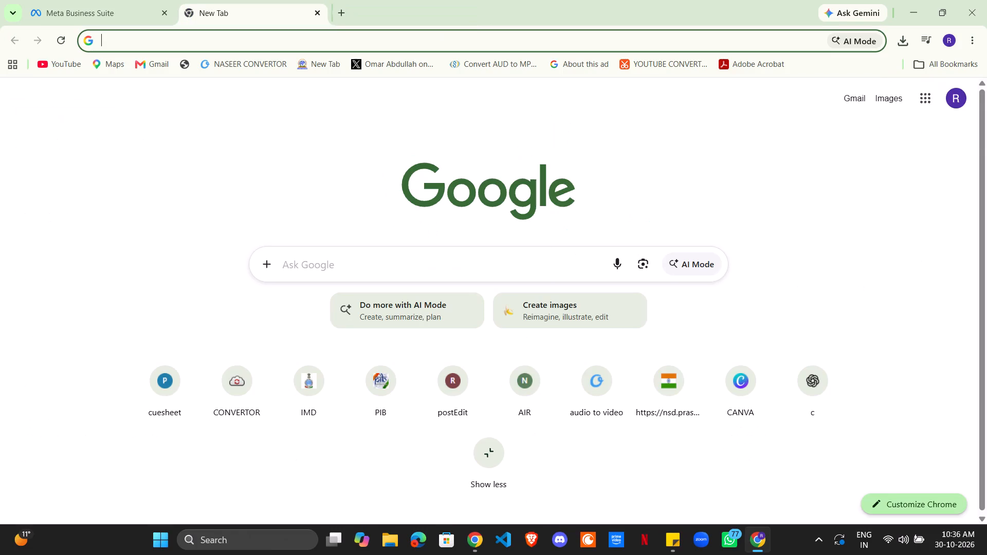
Open the bookmarked traffic police ADVISORY.pdf and PDF to JPG converter, save the advisory to the Desktop, and close its tab.
left_click(953, 57)
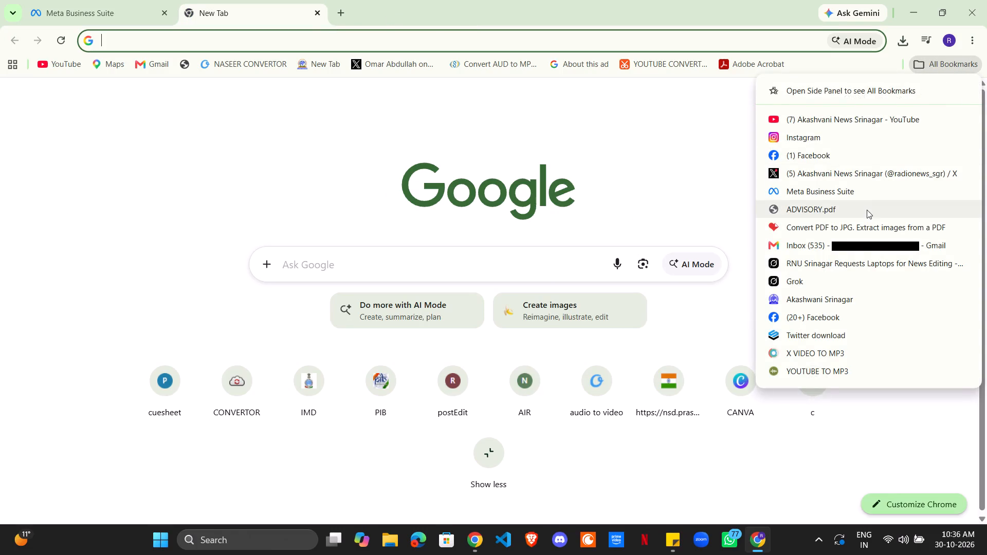
left_click(867, 210, "ctrl")
left_click(807, 226, "ctrl")
left_click(401, 0)
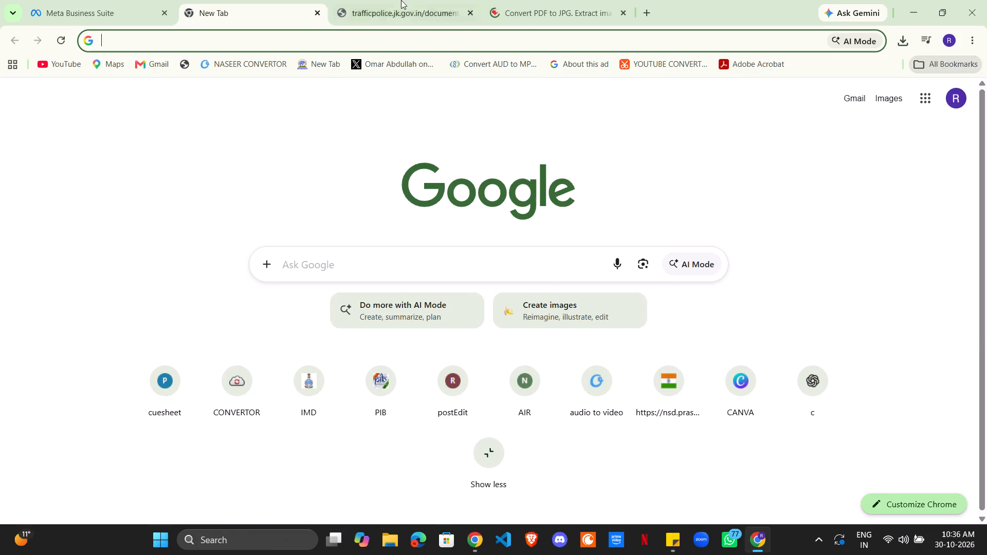
left_click(400, 6)
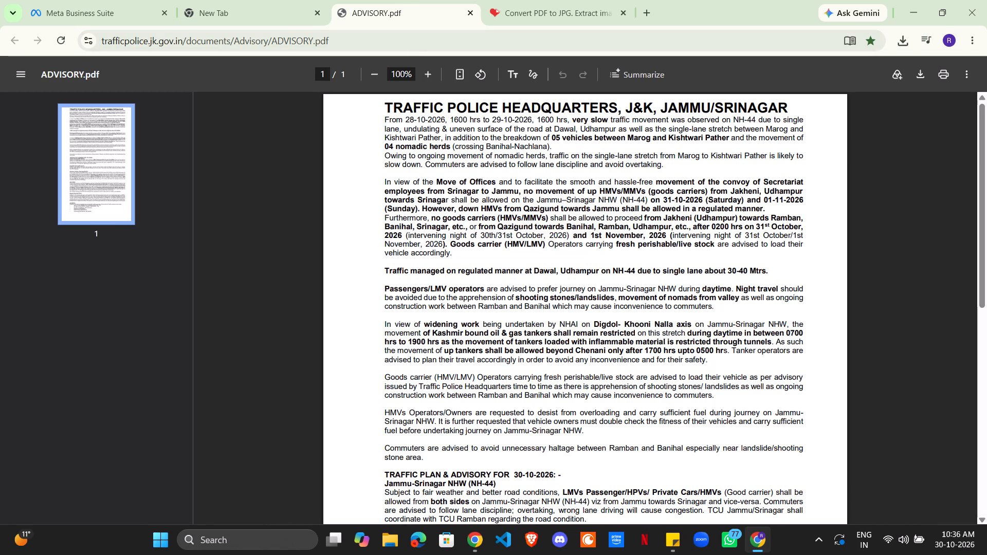
left_click(914, 79)
left_click(382, 326)
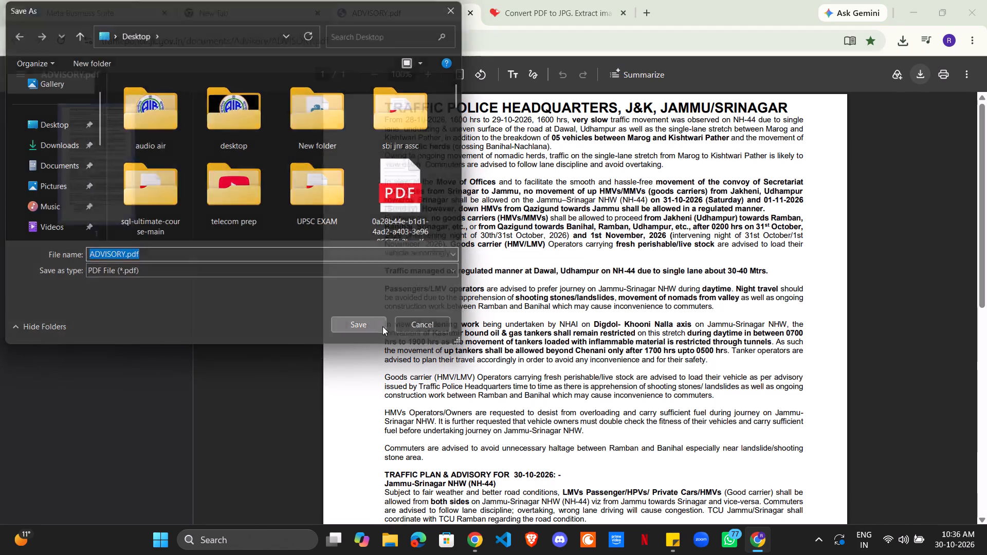
left_click(559, 0)
left_click(472, 14)
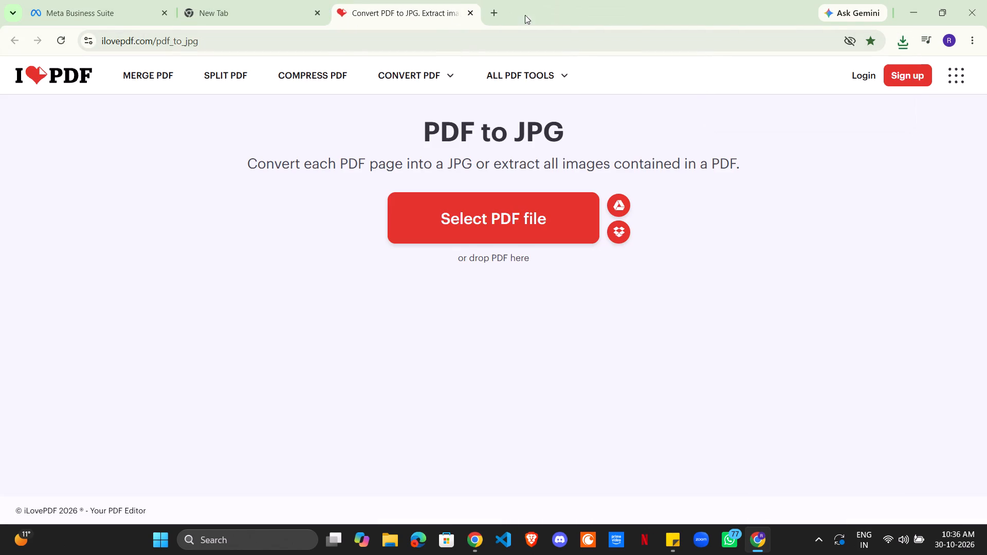
Shrink the browser window to expose the desktop and add ADVISORY.pdf to the iLovePDF PDF to JPG converter.
left_click_drag(540, 12, 785, 45)
left_click_drag(456, 118, 456, 122)
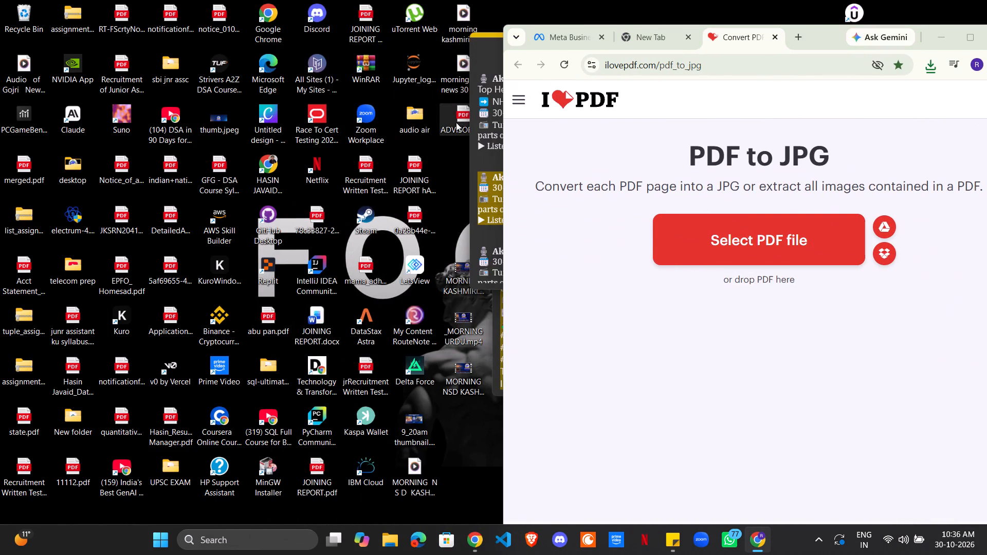
left_click_drag(456, 122, 779, 230)
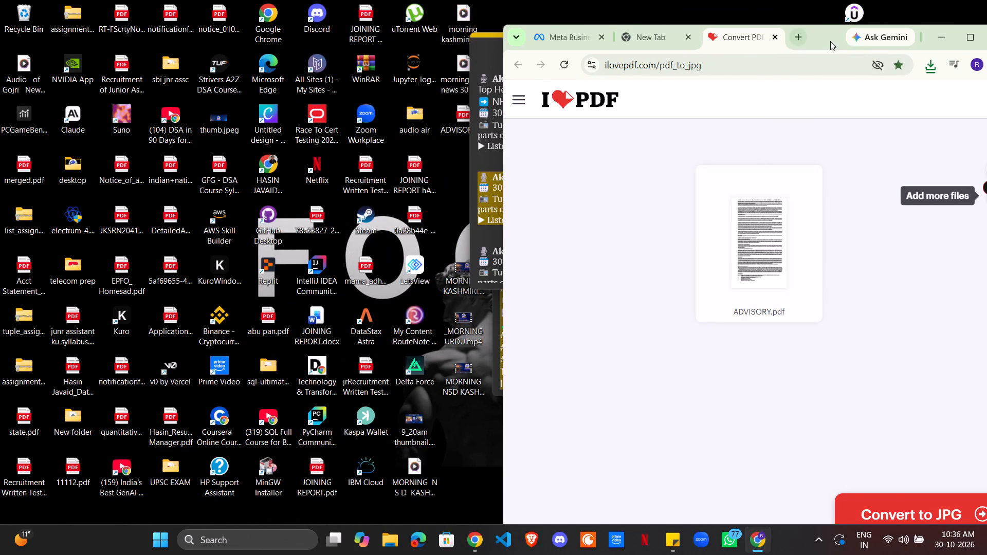
Convert ADVISORY.pdf to JPG with High image quality in iLovePDF.
left_click_drag(833, 40, 733, 0)
left_click(903, 358)
left_click(872, 485)
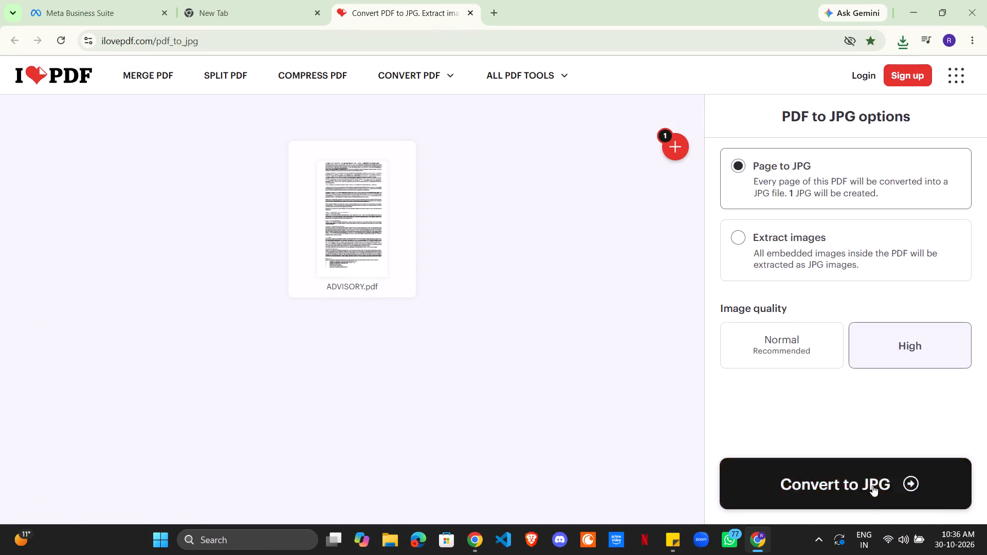
Download the converted ADVISORY JPG image, save it to the Desktop, and close the iLovePDF tab.
left_click(500, 206)
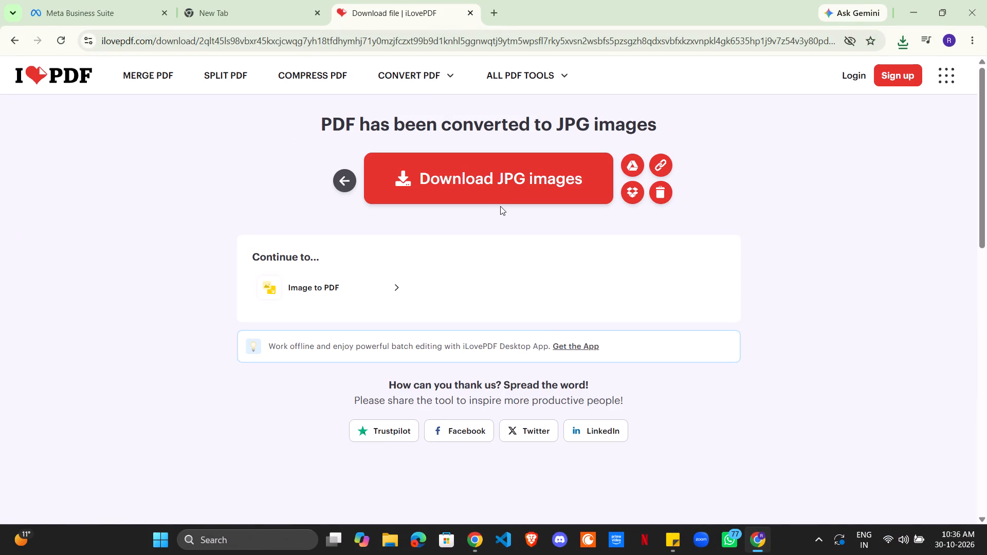
left_click(498, 189)
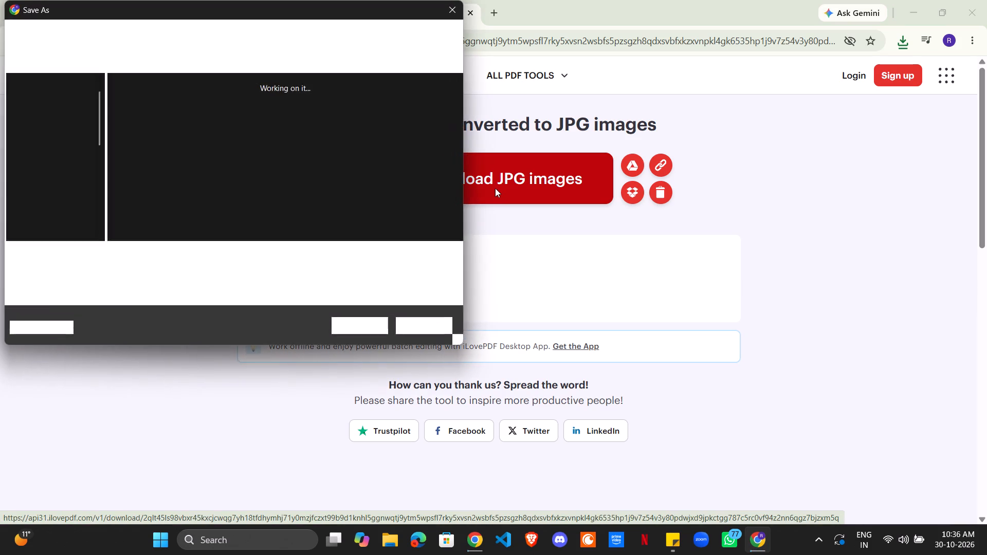
left_click(356, 328)
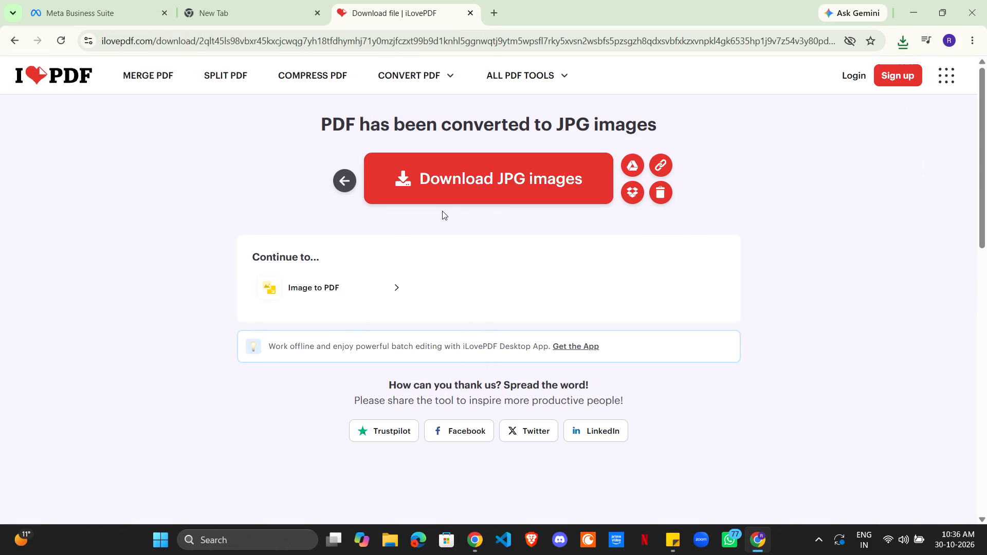
left_click(468, 13)
Open a new browser tab and move the browser window aside to reveal the desktop.
left_click(337, 20)
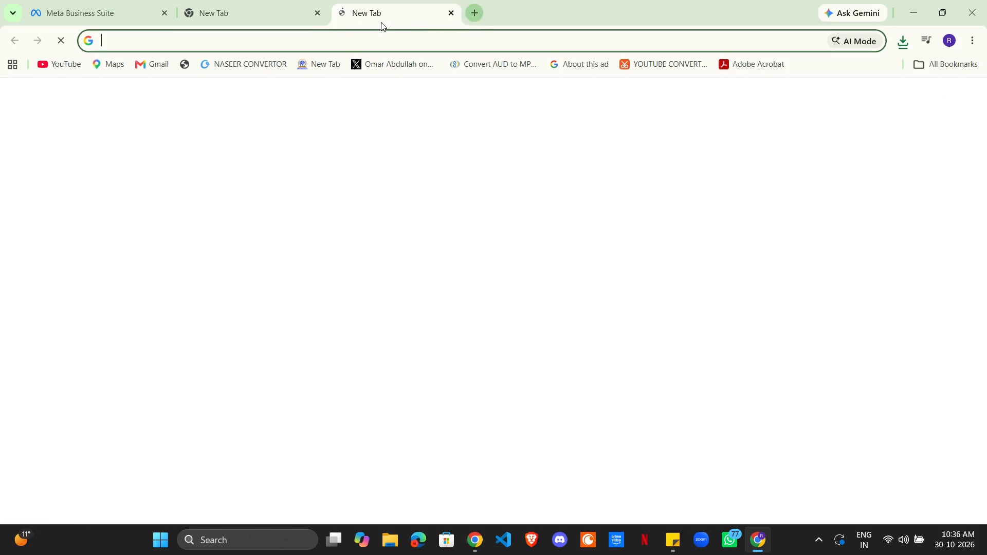
left_click_drag(536, 15, 760, 40)
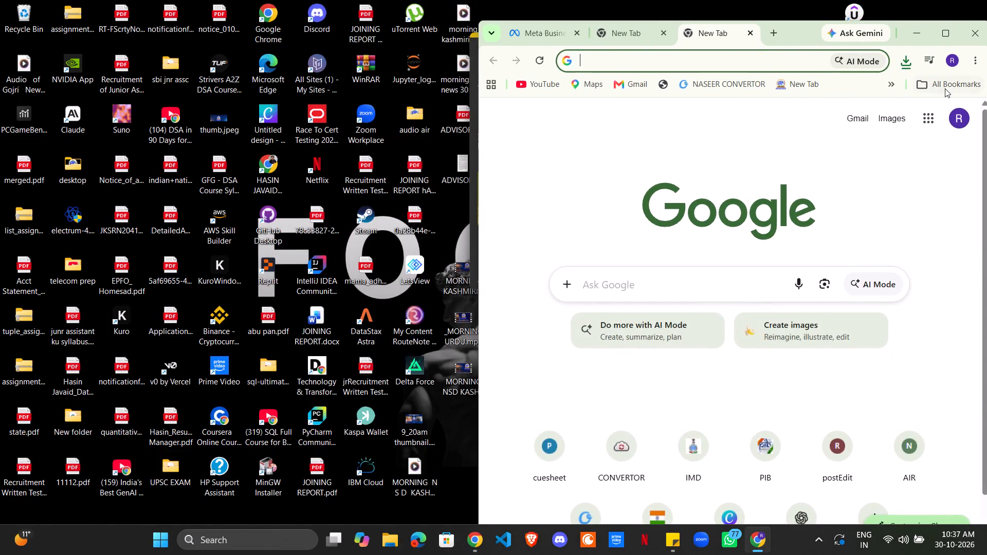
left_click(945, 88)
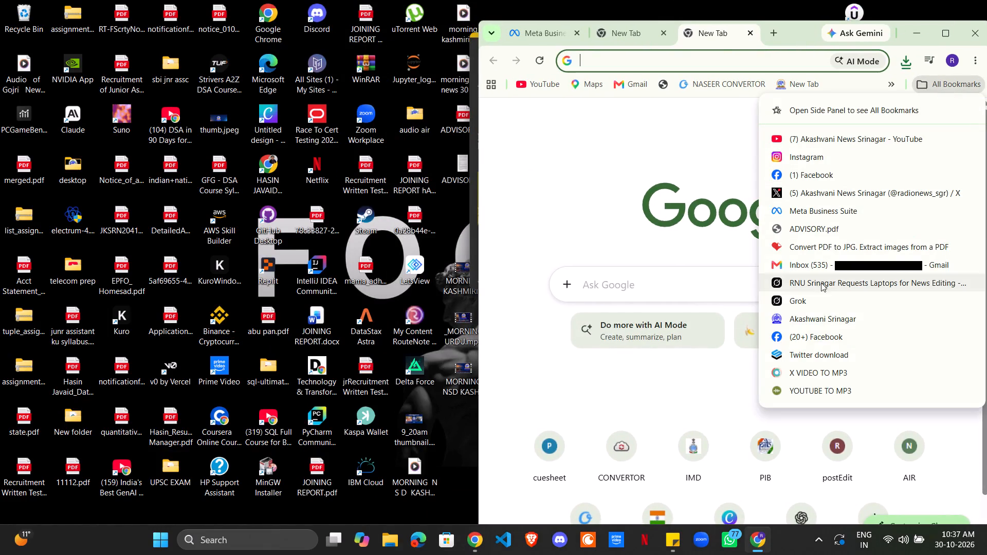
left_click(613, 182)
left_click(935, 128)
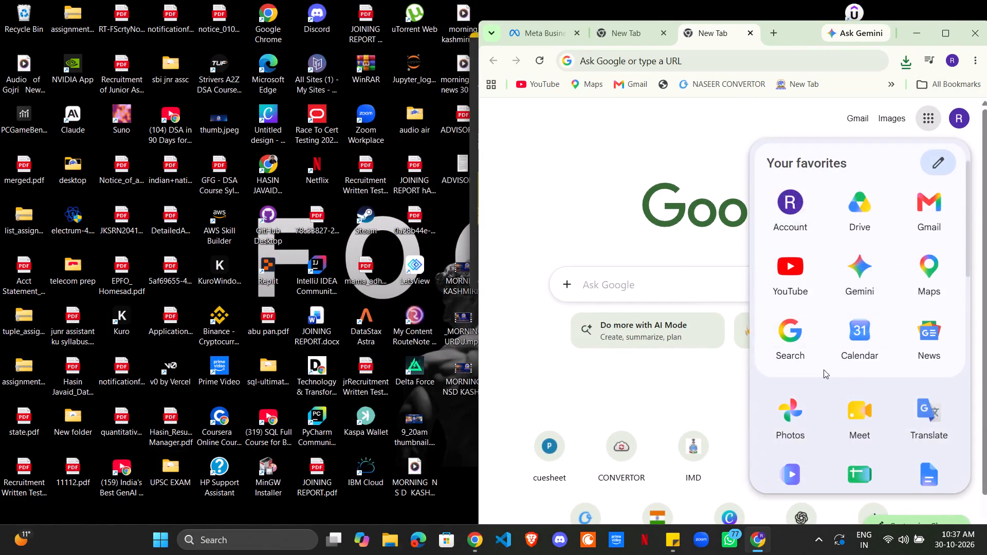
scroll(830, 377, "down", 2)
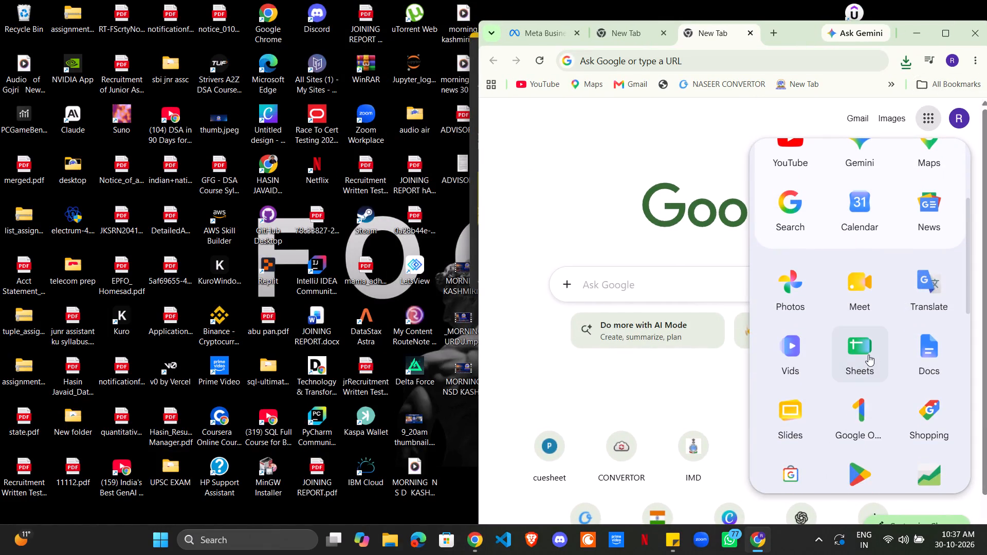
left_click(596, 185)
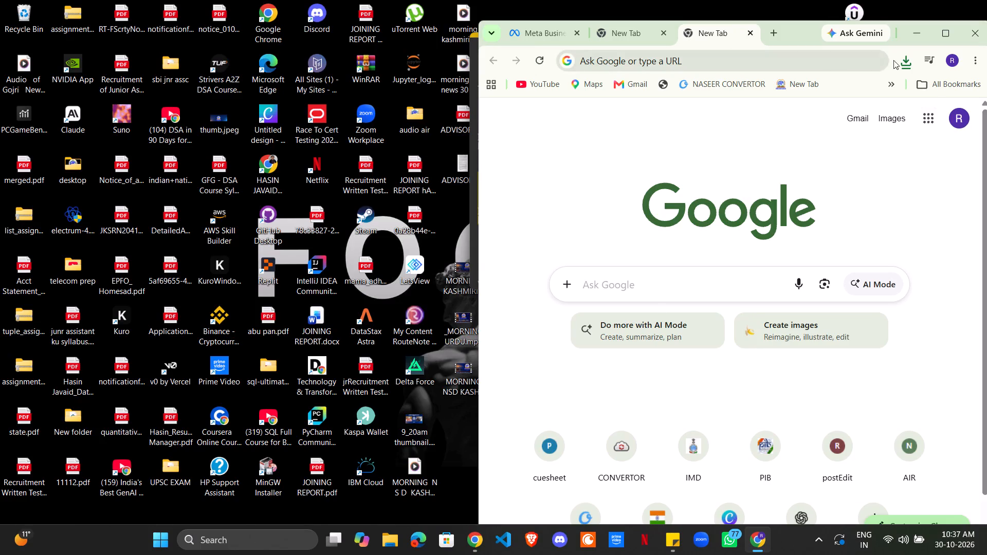
Open the bookmarked ADVISORY.pdf from the traffic police site and maximise the browser window.
left_click(939, 85)
left_click(832, 233)
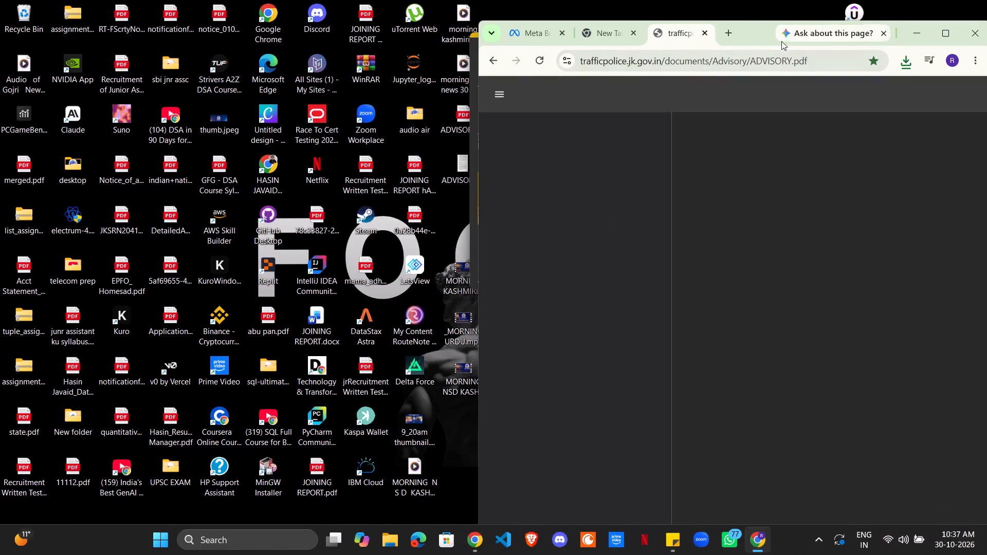
left_click_drag(745, 33, 627, 0)
Capture a screenshot of the advisory from the "TRAFFIC PLAN & ADVISORY FOR 30-10-2026" heading through the end of the Mughal Road (NH-701A) section.
scroll(602, 299, "down", 3)
scroll(618, 324, "up", 3, "ctrl")
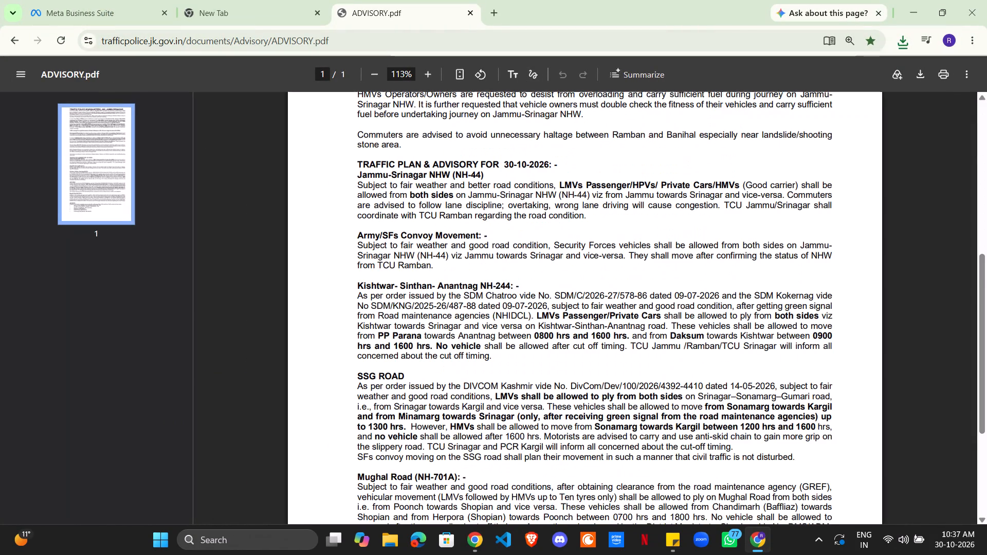
scroll(618, 326, "down", 1)
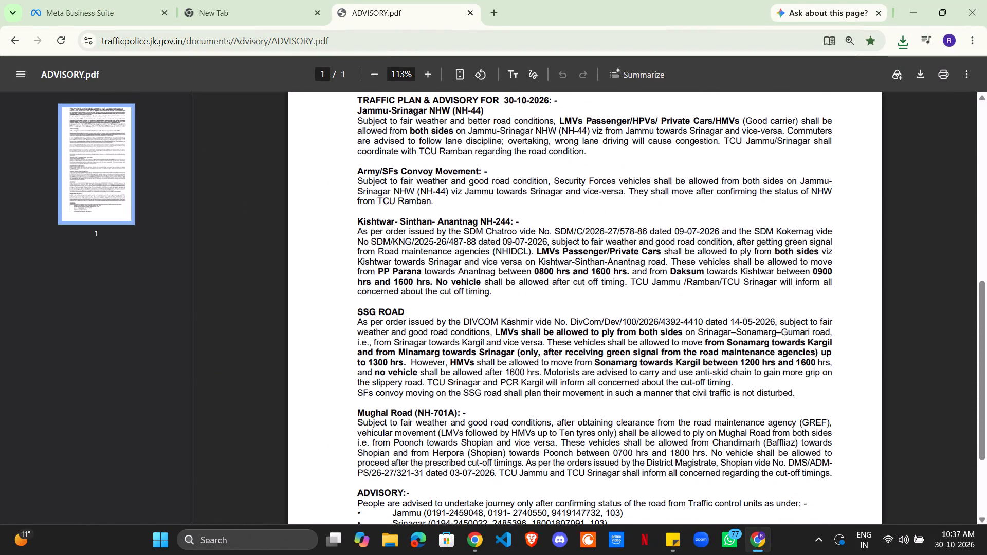
key("shift+super+s")
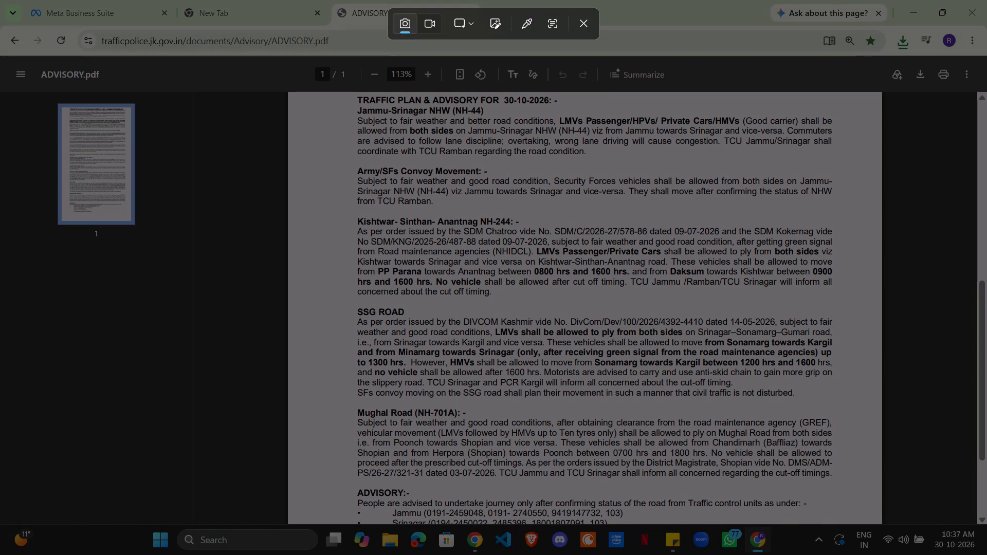
left_click_drag(350, 94, 842, 487)
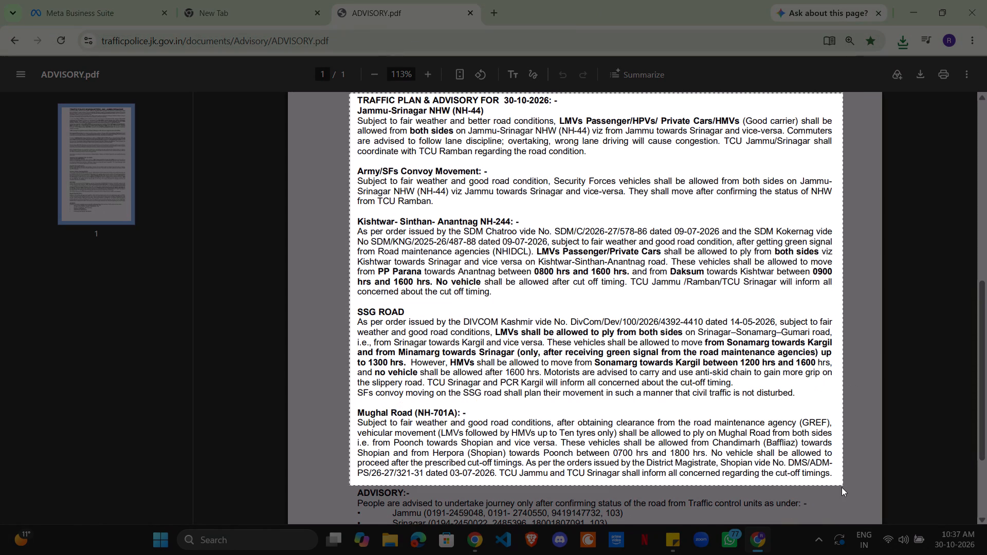
left_click_drag(842, 487, 842, 483)
Run a Google Lens image search in a new tab with "Screenshot 2026-10-30 103724.png" from the Pictures > Screenshots folder.
left_click(493, 8)
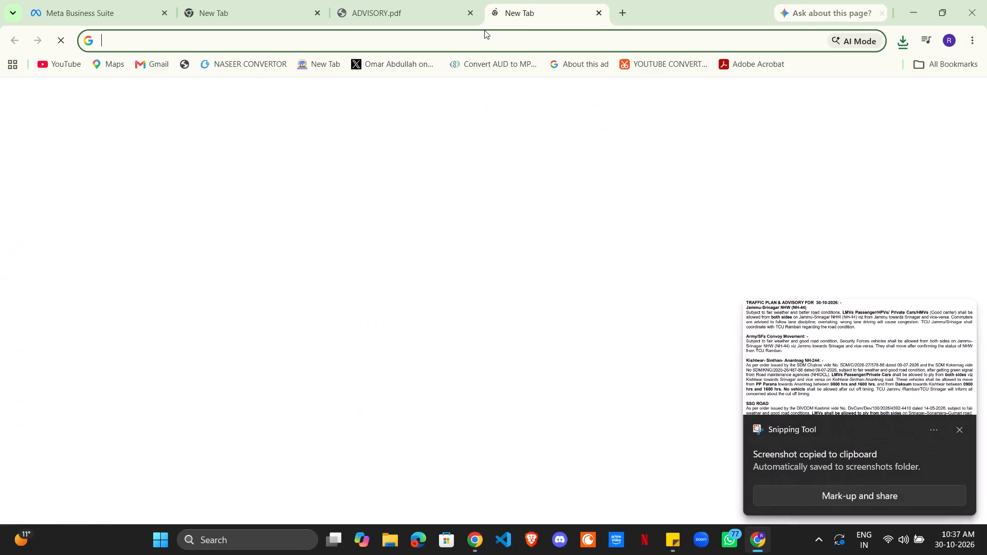
left_click(648, 266)
left_click(569, 351)
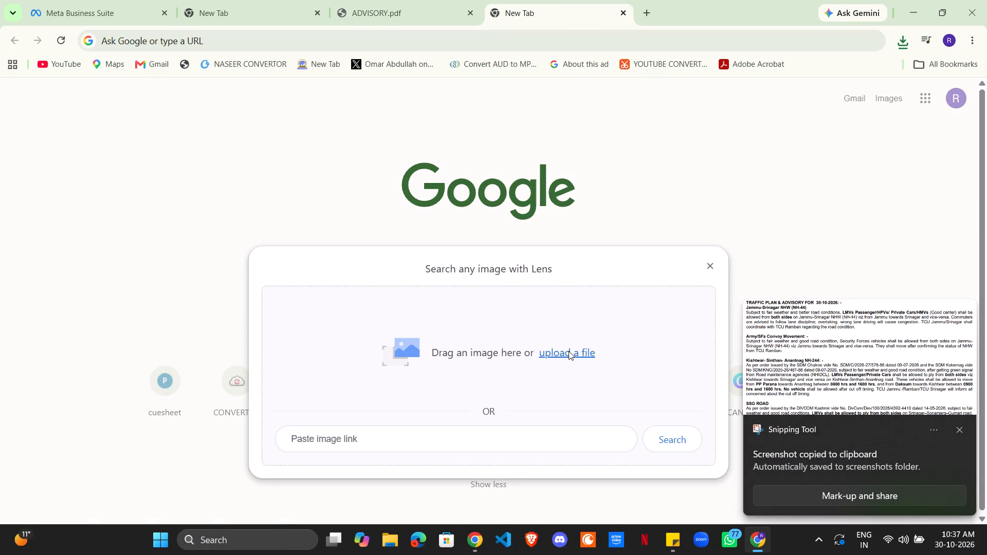
scroll(280, 252, "down", 1)
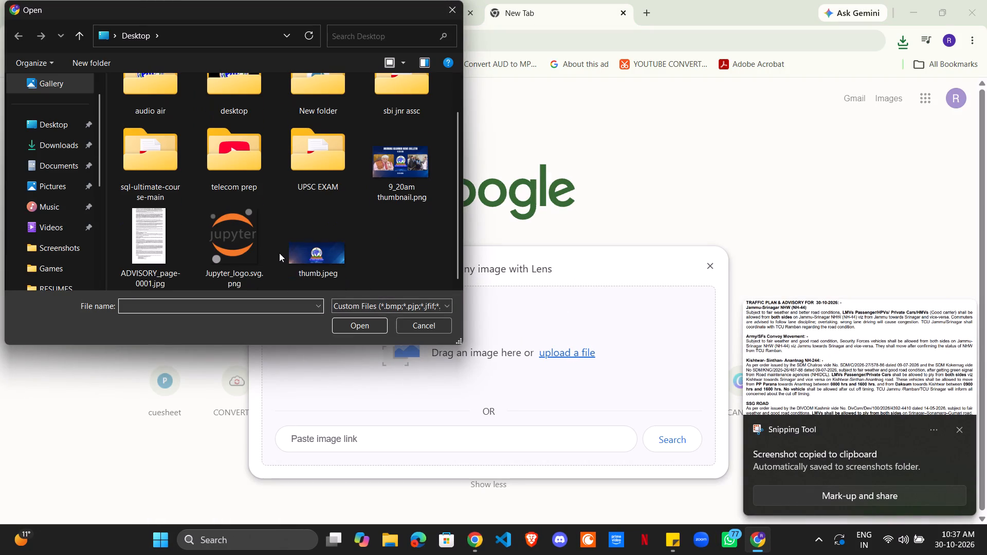
scroll(279, 253, "down", 2)
left_click(69, 188)
double_click(424, 118)
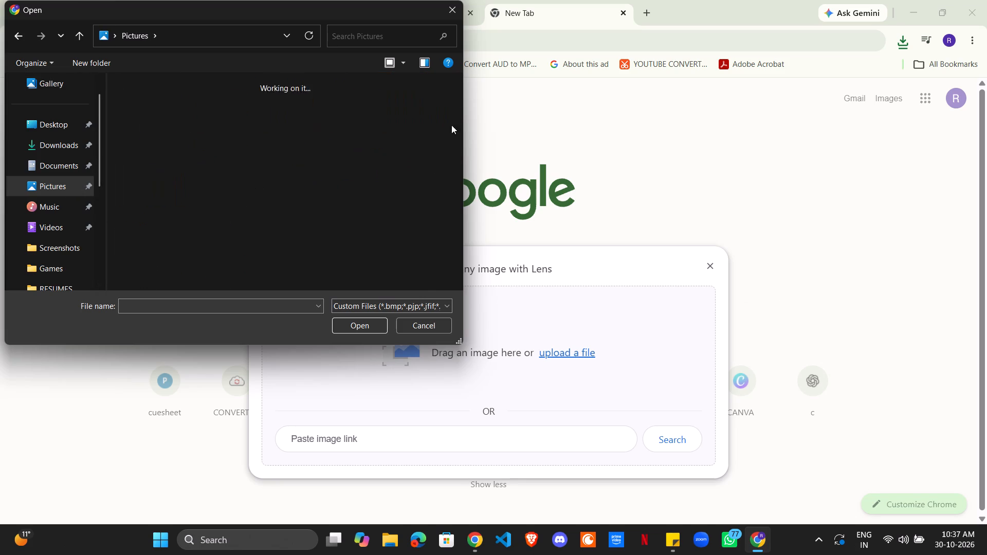
left_click_drag(457, 90, 461, 284)
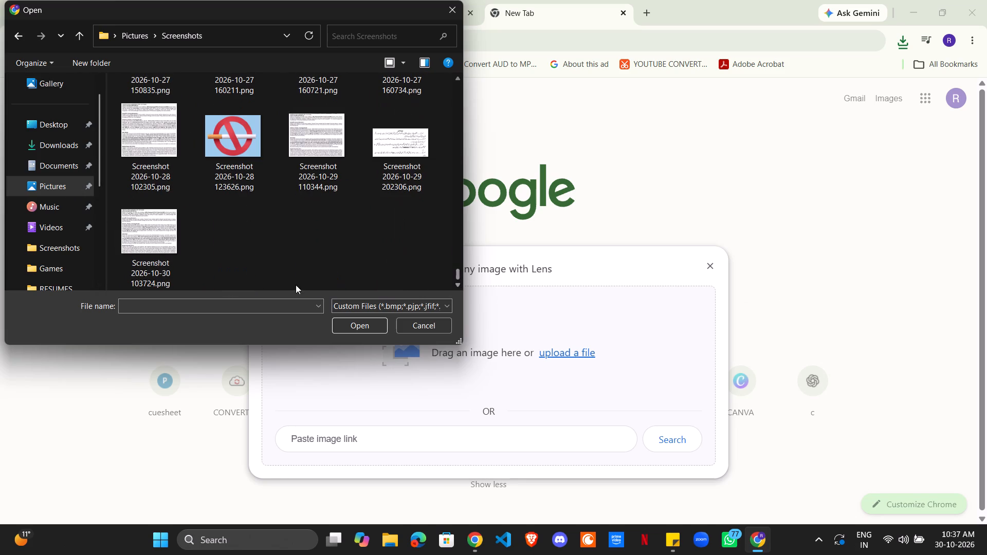
left_click(154, 244)
left_click(370, 323)
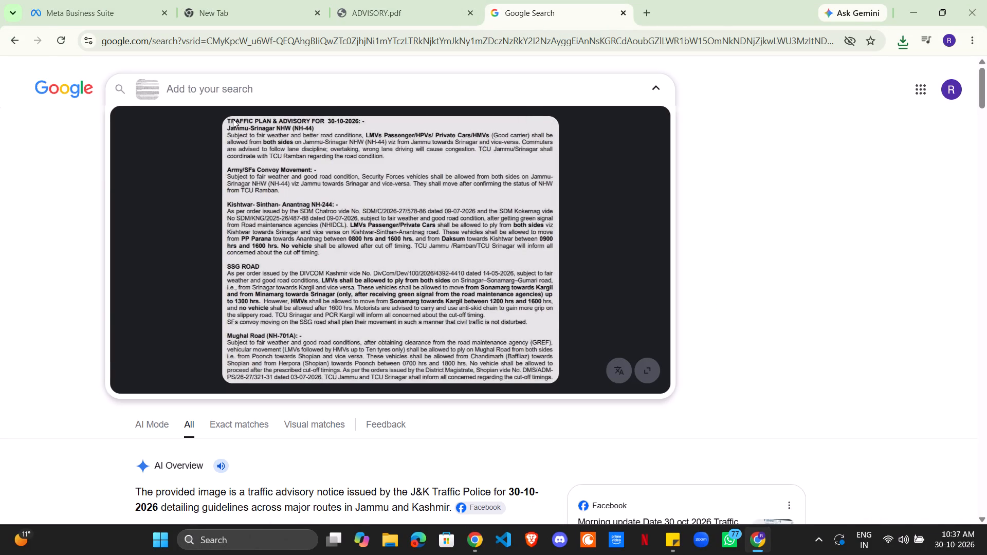
Start selecting the traffic advisory text in the uploaded Lens image.
left_click(404, 140)
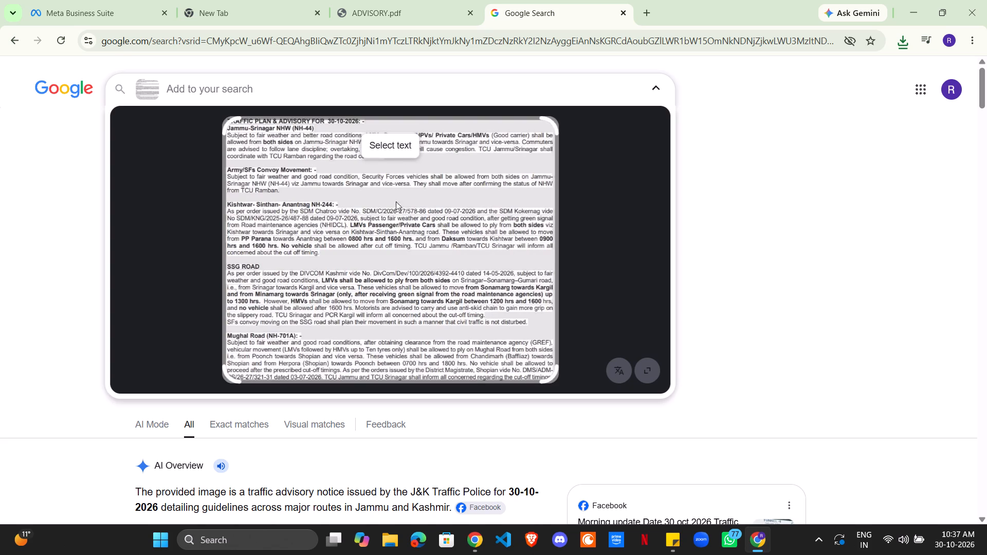
Copy all the selected traffic advisory text, from the TRAFFIC PLAN & ADVISORY heading through the Mughal Road section, from the Lens image.
left_click(337, 147)
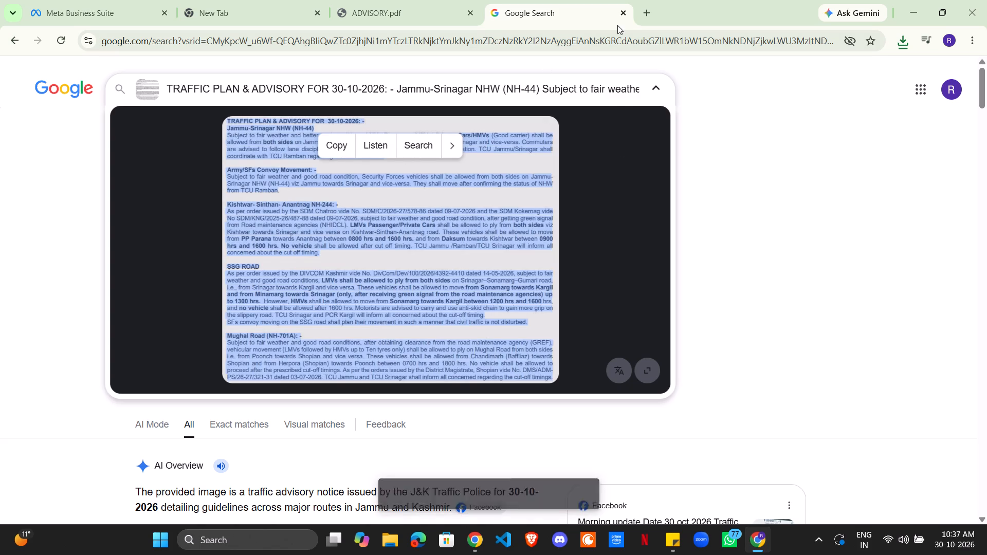
left_click(328, 148)
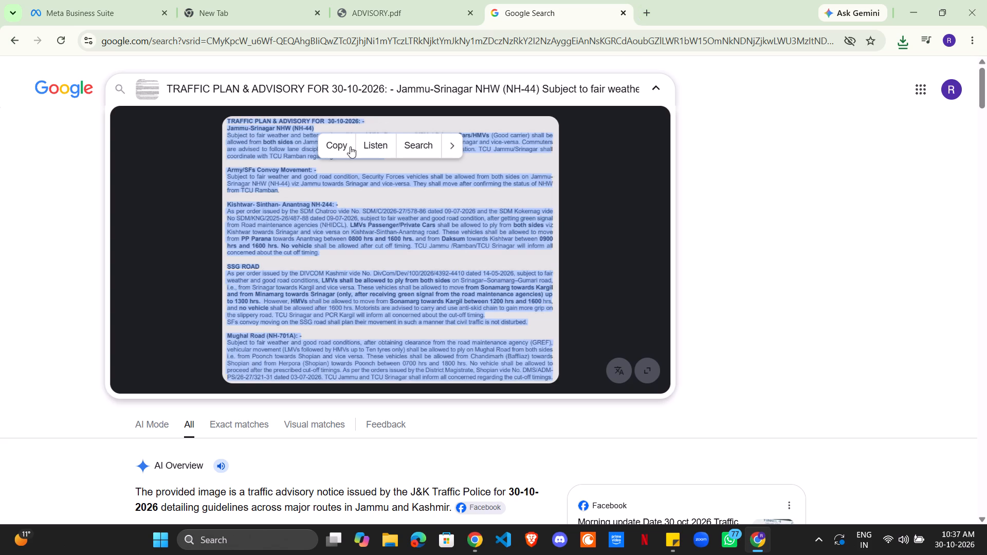
Open a new browser tab.
left_click(648, 13)
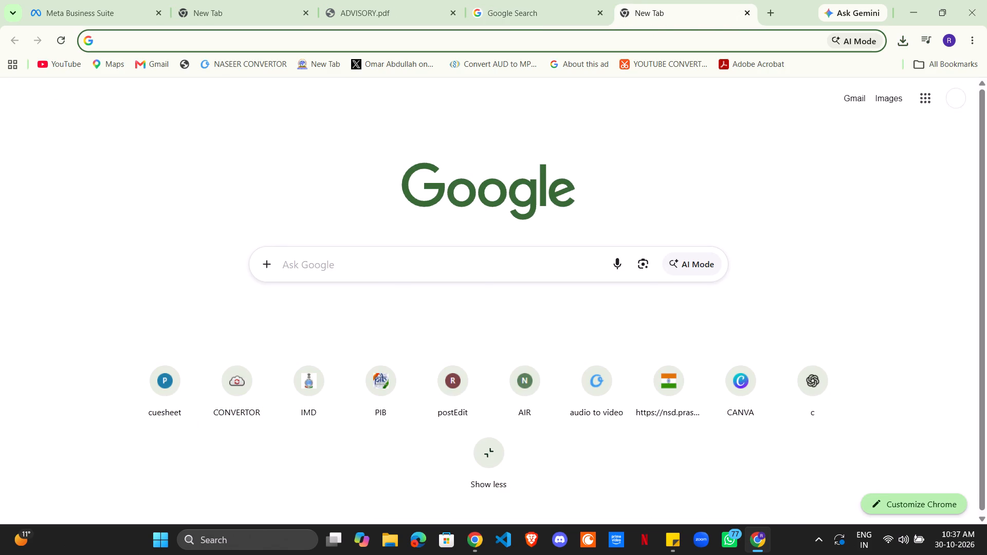
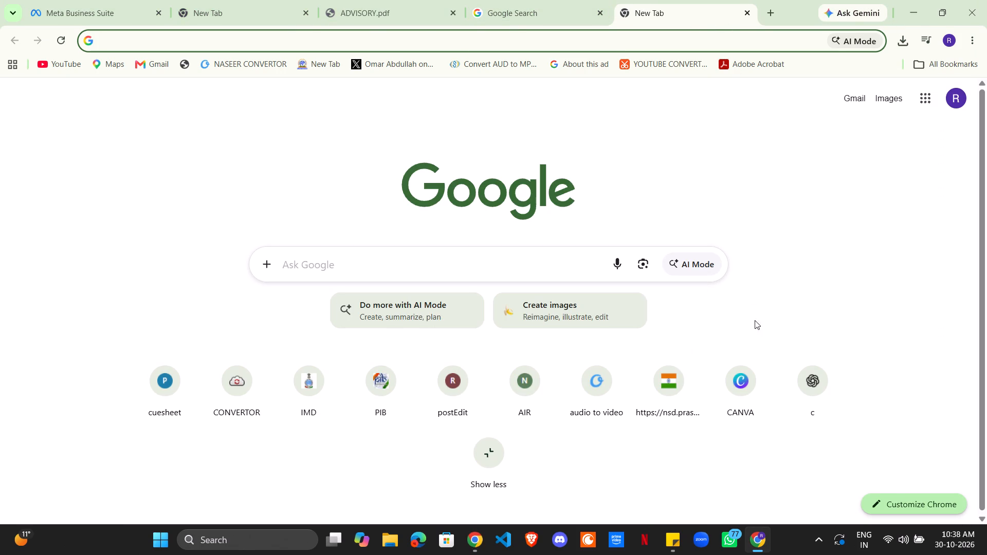
left_click(757, 400)
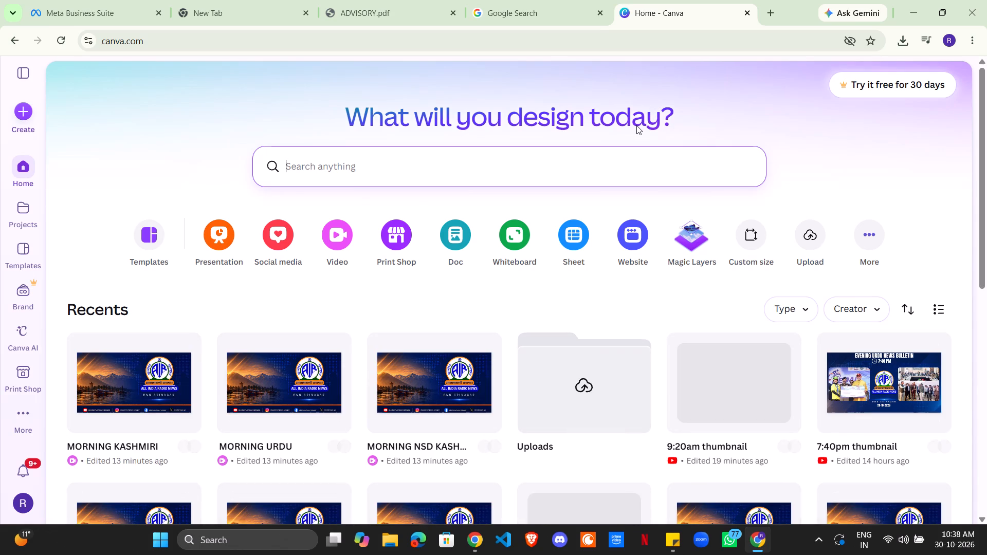
scroll(655, 230, "down", 3)
scroll(630, 274, "down", 2)
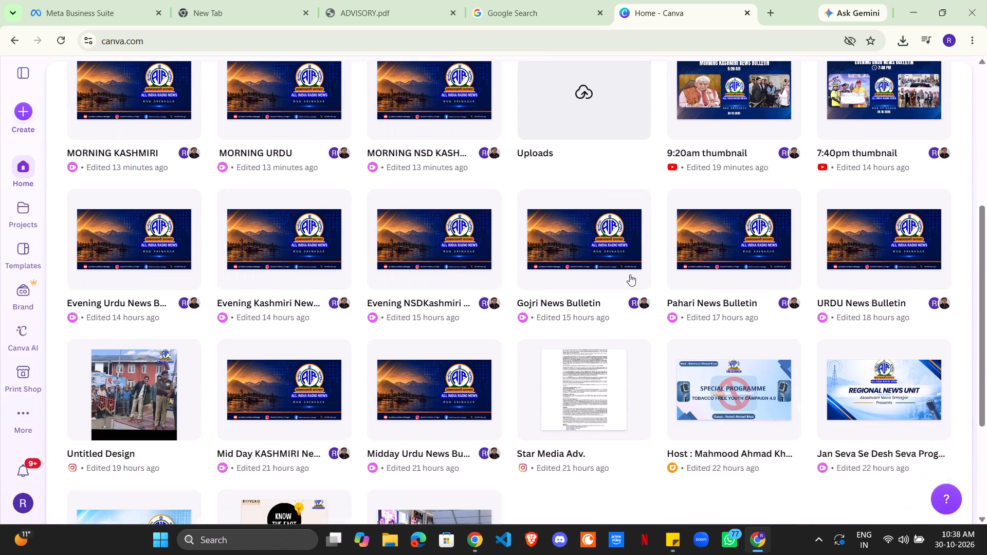
left_click(581, 364)
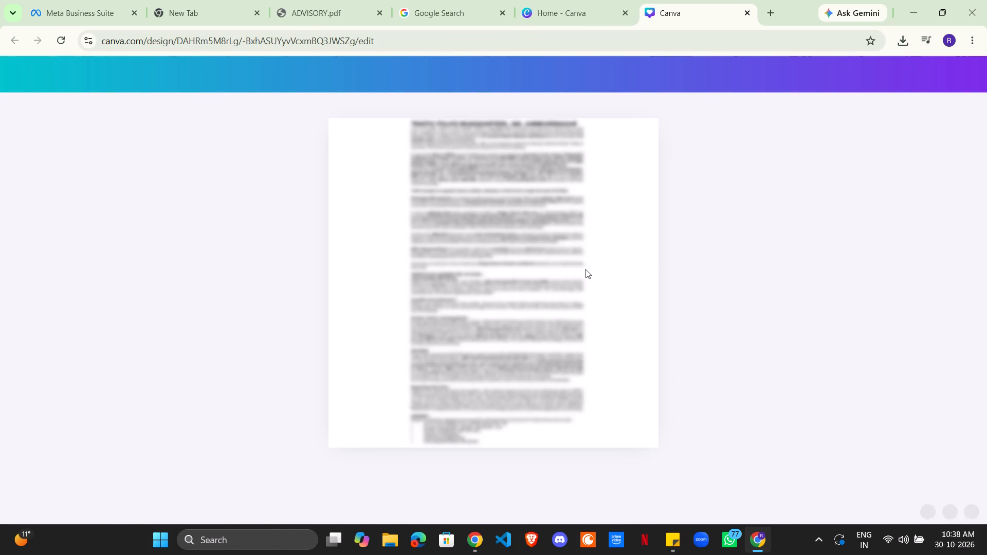
Replace the old advisory image on the design page with ADVISORY_page-0001.jpg from the desktop, keeping the browser window maximised at the end.
left_click(510, 287)
key("BackSpace")
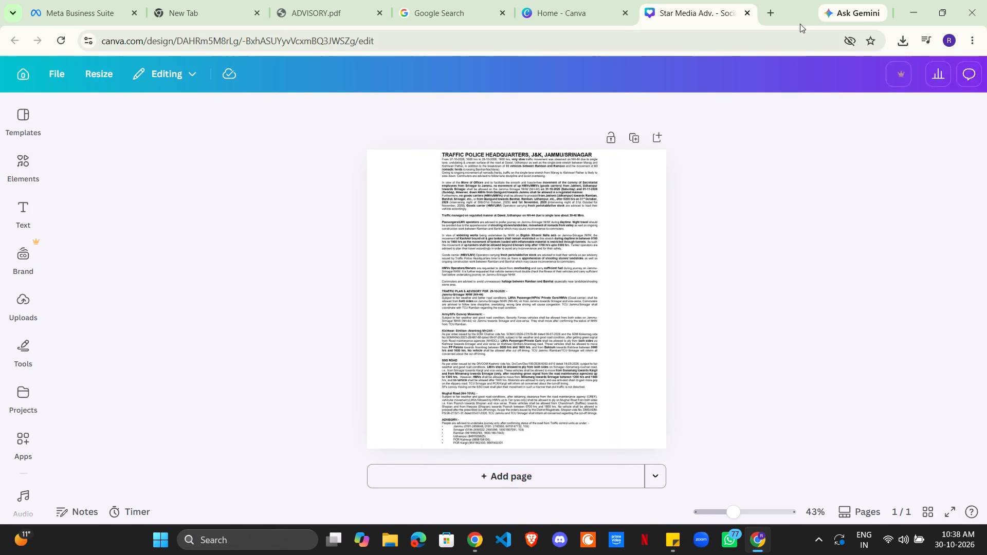
left_click_drag(800, 9, 867, 22)
left_click(759, 302)
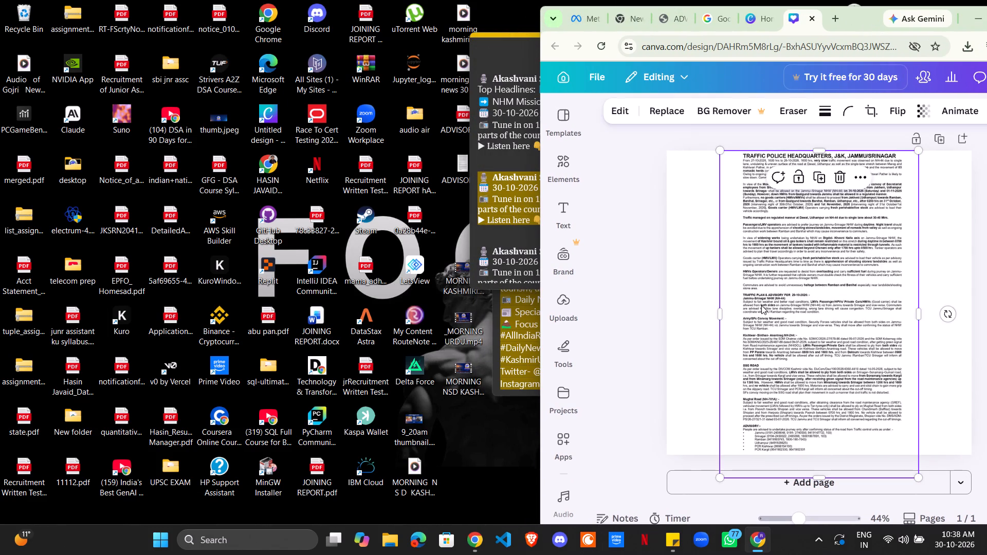
key("BackSpace")
left_click_drag(459, 164, 482, 228)
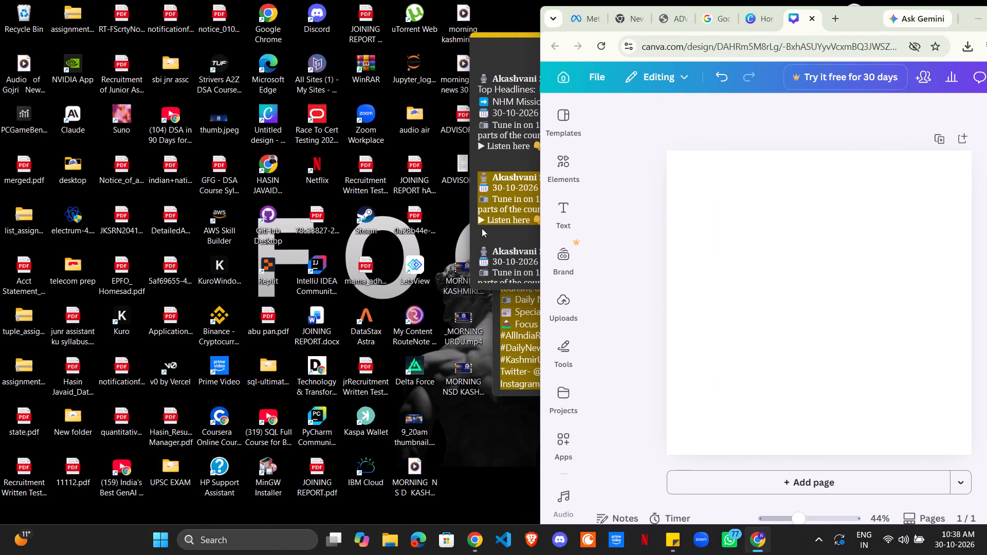
left_click_drag(482, 228, 796, 253)
left_click_drag(857, 12, 724, 0)
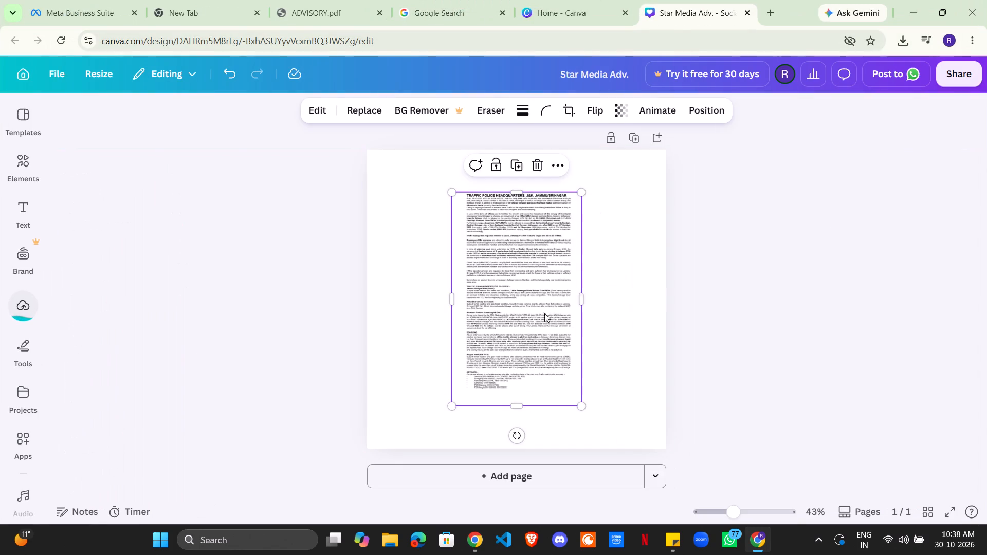
Align the new advisory image with the page's top edge and enlarge it to about 700 px wide so its text fills the page height.
left_click_drag(539, 320, 506, 281)
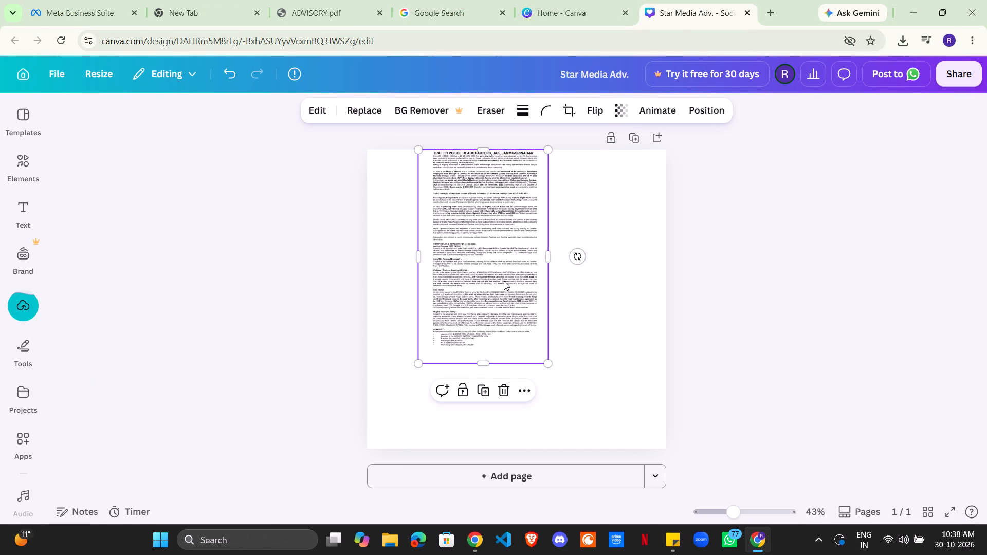
left_click_drag(549, 366, 617, 470)
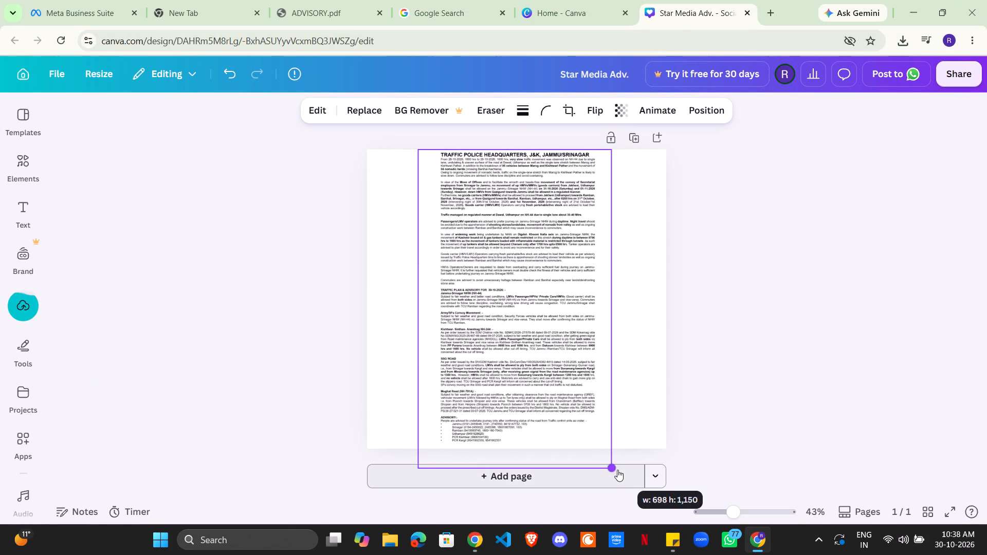
left_click_drag(617, 470, 622, 474)
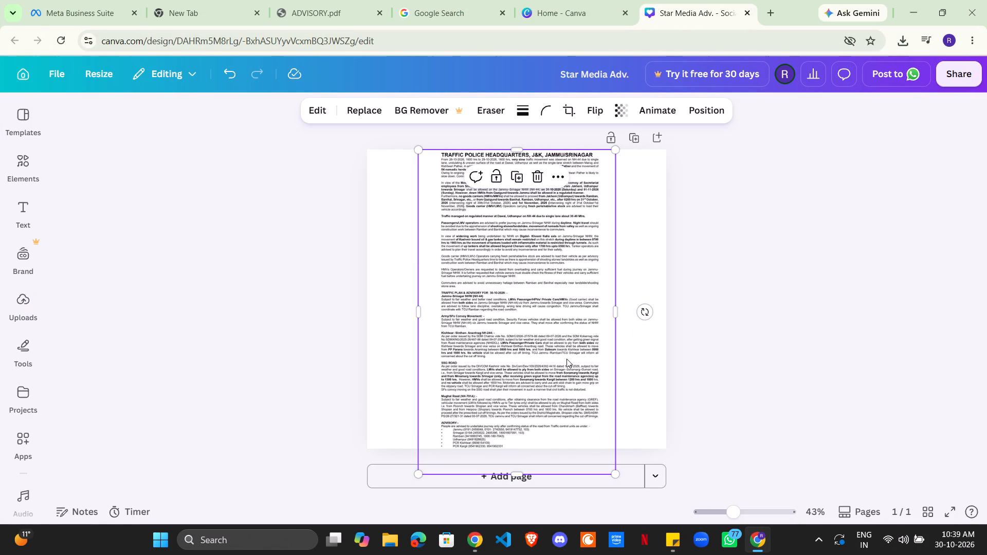
left_click(566, 359)
left_click(833, 327)
Download the Star Media Adv. design as a PNG at 1,080 × 1,080 px.
left_click(952, 69)
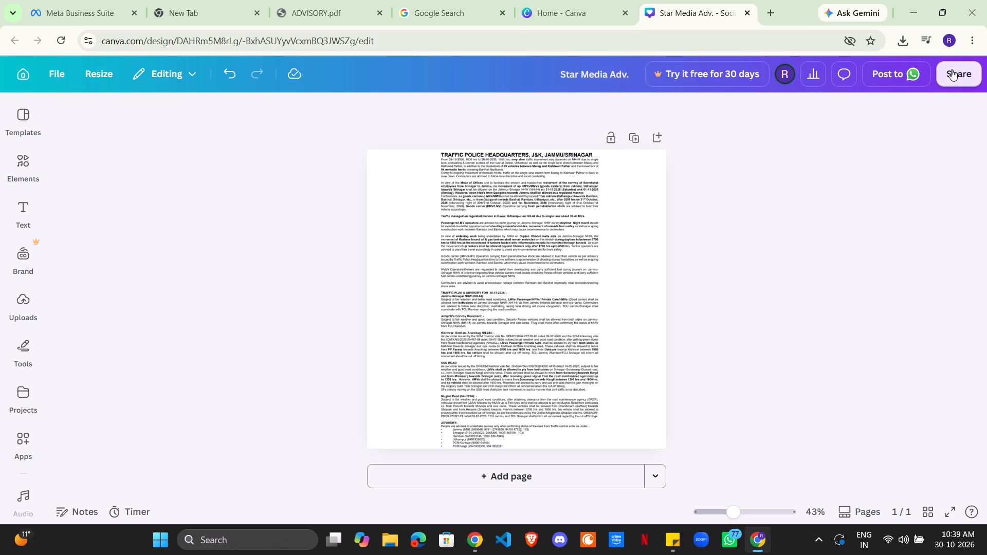
left_click(736, 383)
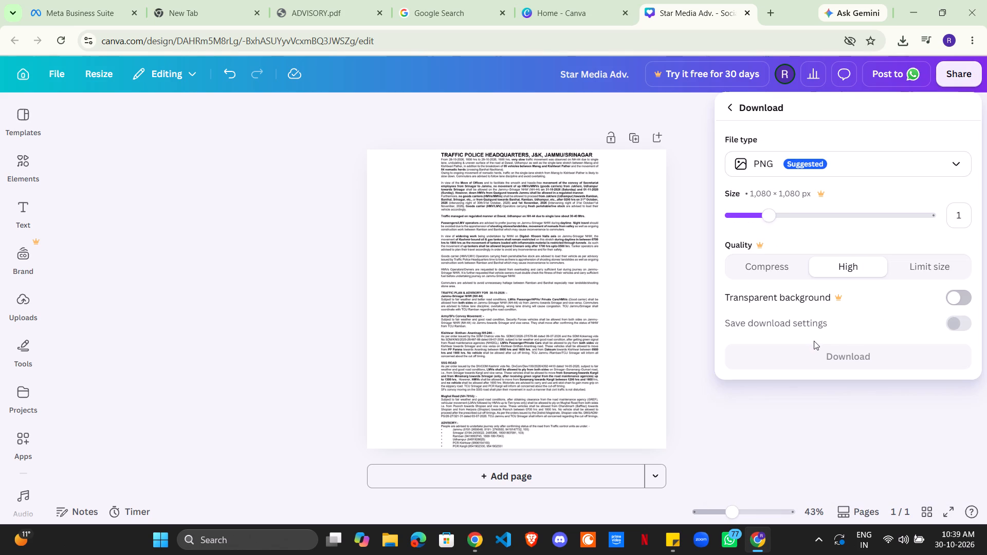
left_click(815, 354)
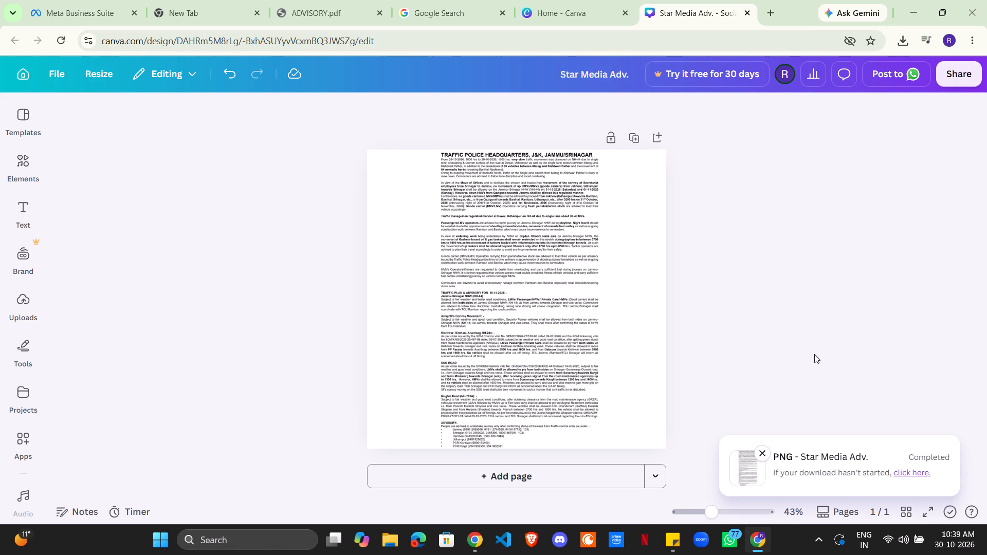
left_click(388, 323)
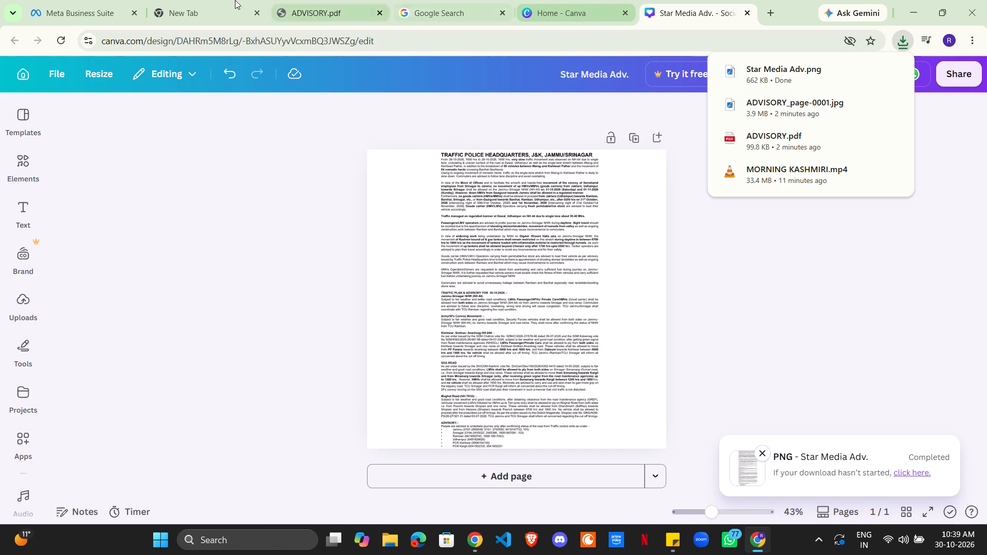
Close the Canva home and Star Media Adv. design tabs.
left_click(330, 0)
left_click(572, 0)
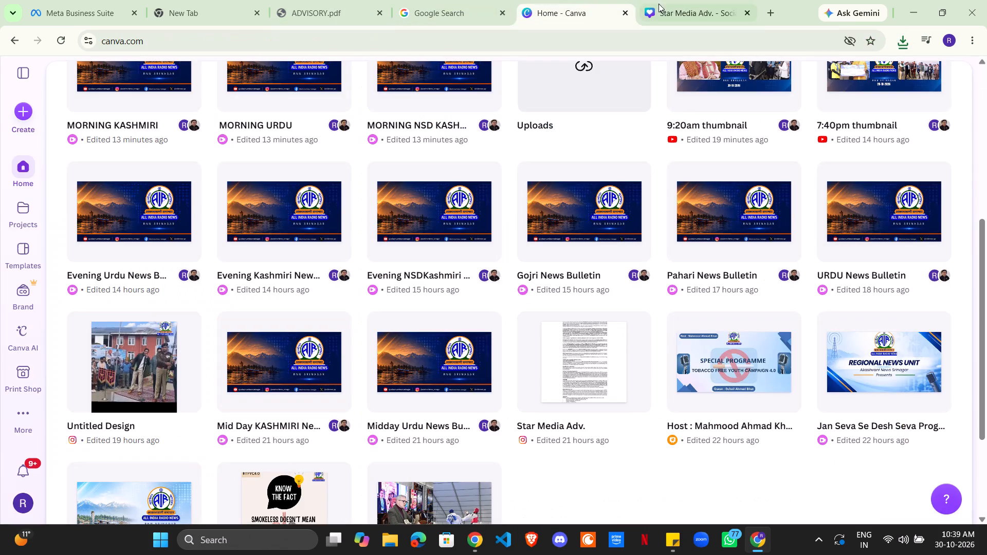
left_click(629, 14)
left_click(629, 14)
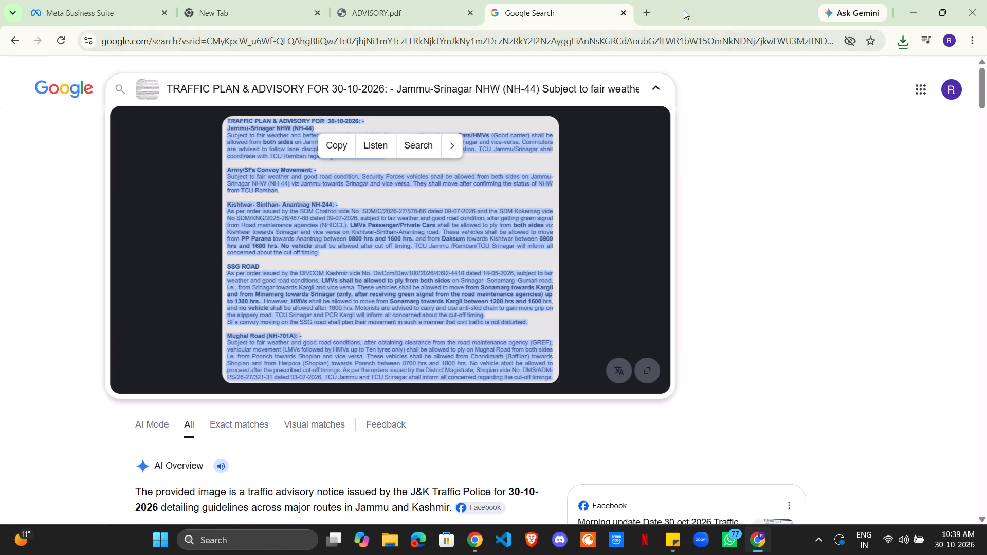
Open the bookmarked Akashvani News Srinagar X profile and Meta Business Suite in new tabs.
left_click(647, 13)
left_click(927, 67)
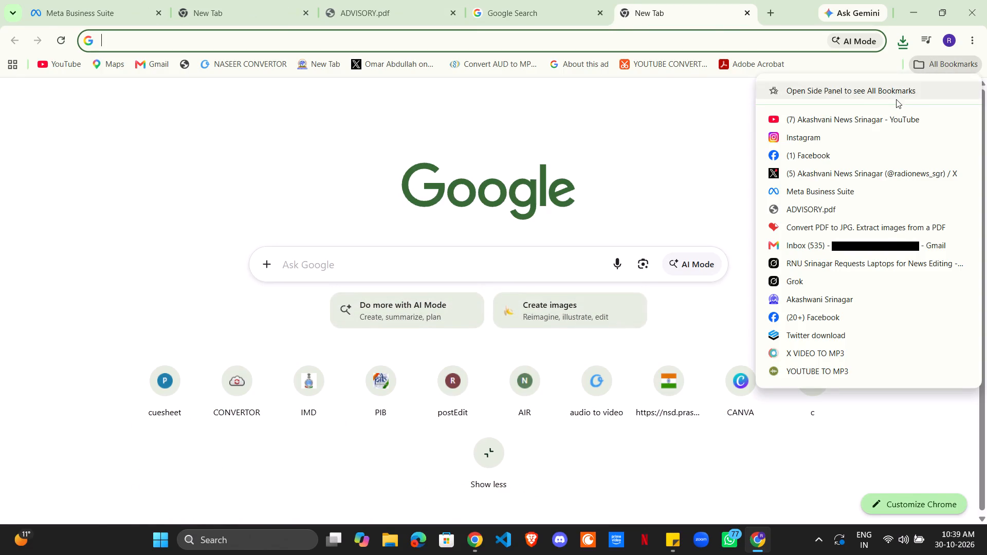
left_click(829, 168, "ctrl")
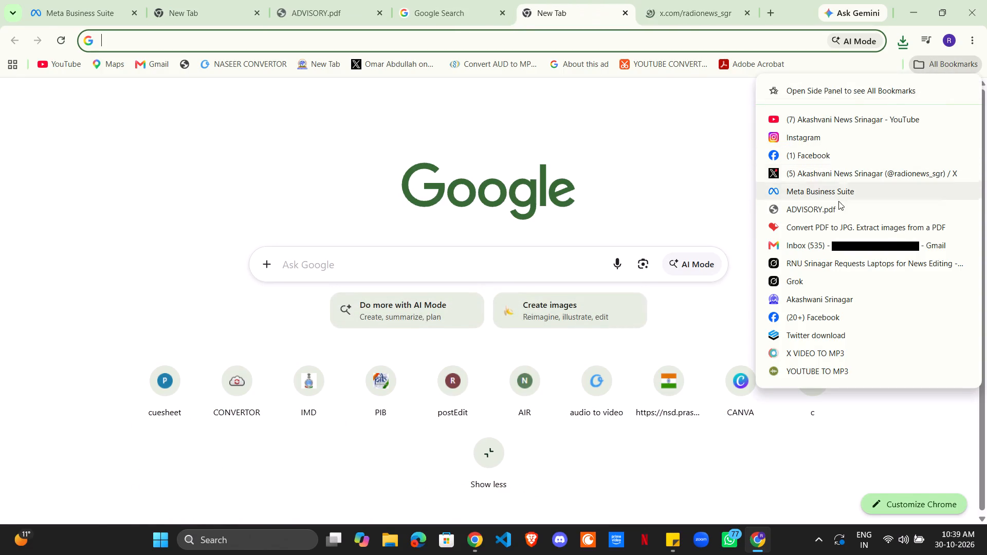
left_click(837, 193, "ctrl")
Start a new X post with the copied traffic advisory text and add a blank line after the "Traffic Advisory | Oct 30" heading.
left_click(595, 0)
left_click(598, 6)
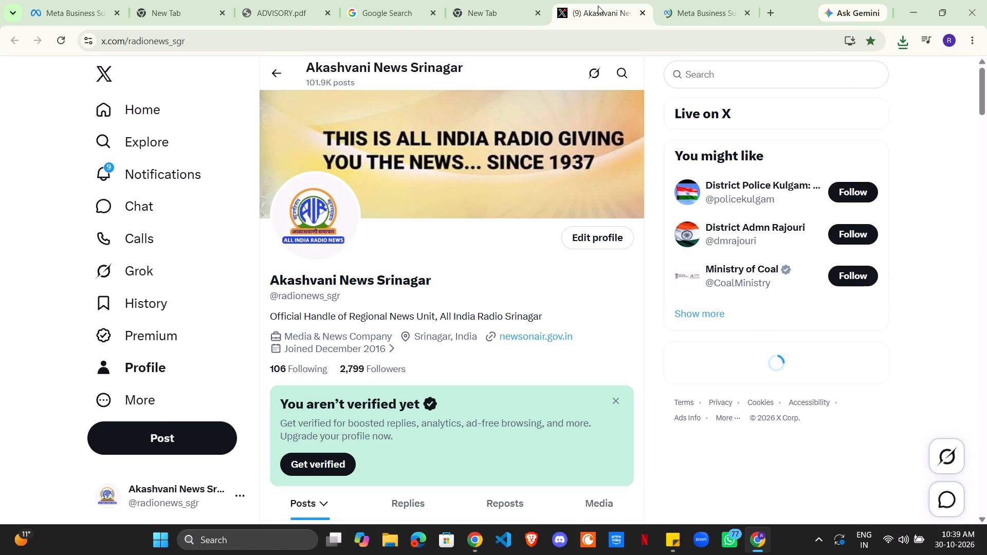
scroll(465, 266, "down", 3)
left_click(179, 435)
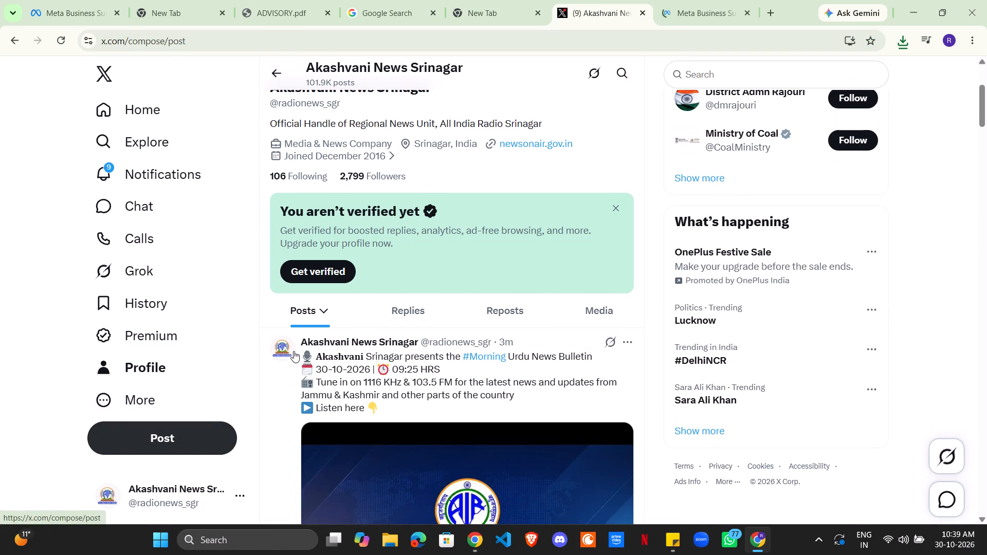
key("ctrl+v")
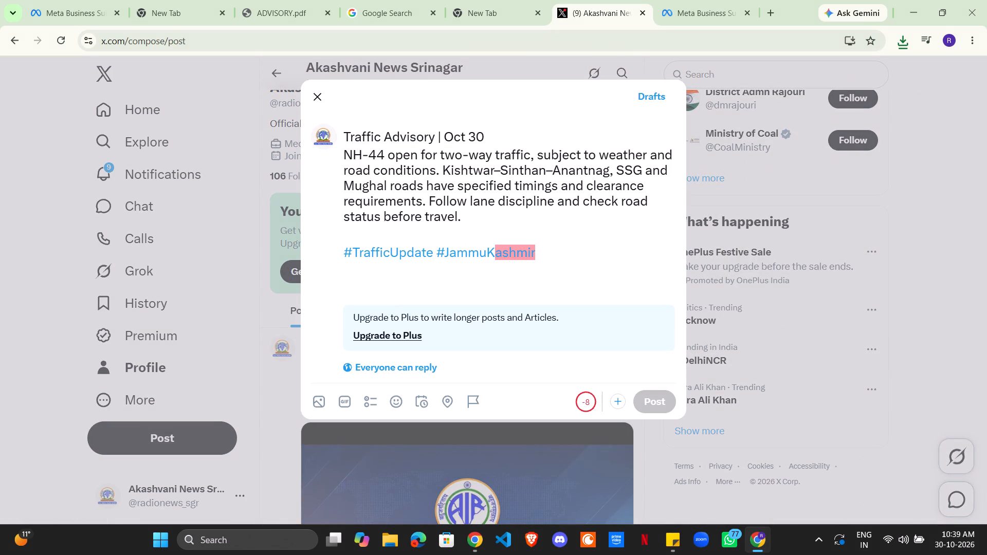
left_click(480, 136)
left_click(486, 138)
key("Return")
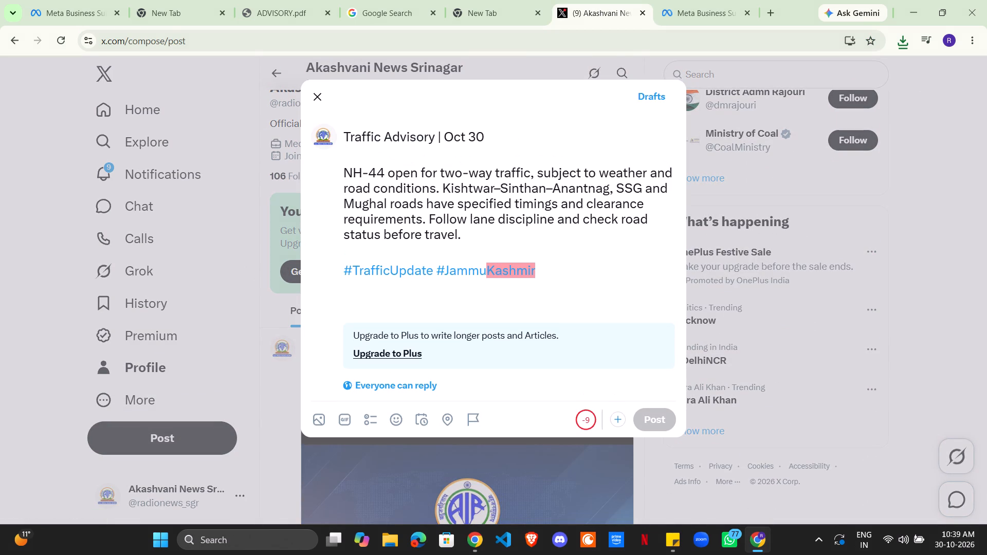
Change the post's heading to "J&K | #TrafficAdvisory | Oct 30".
left_click(343, 133)
key("shift+j")
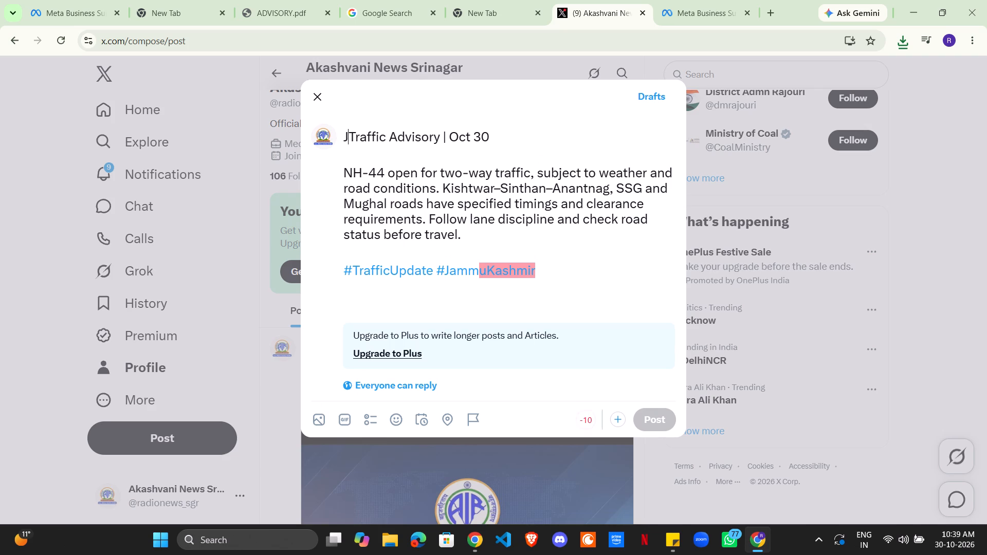
key("shift+ampersand")
type("K |")
key("space")
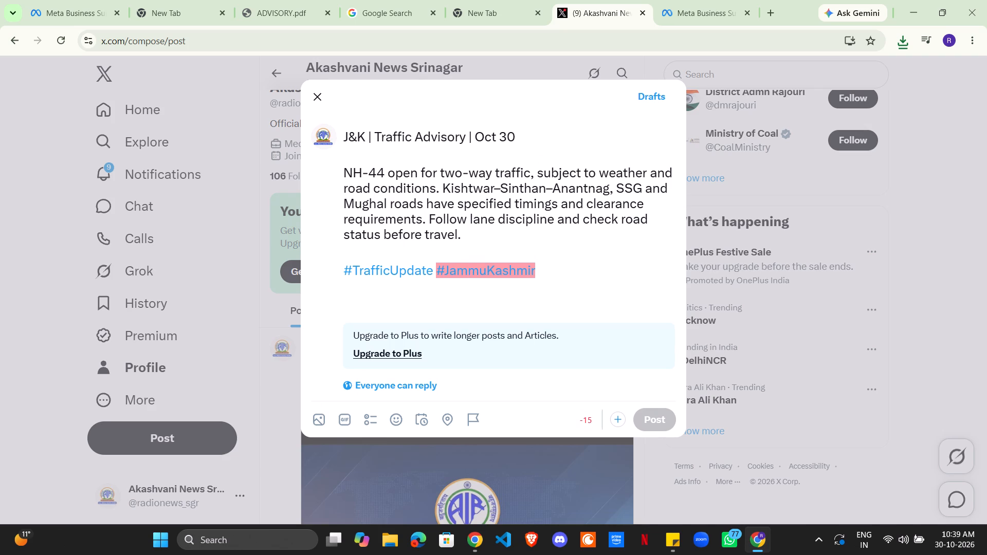
key("shift+numbersign")
key("Right")
key("Right")
key("Right")
key("Right")
key("Right")
key("Right")
key("Right")
key("Right")
key("Right")
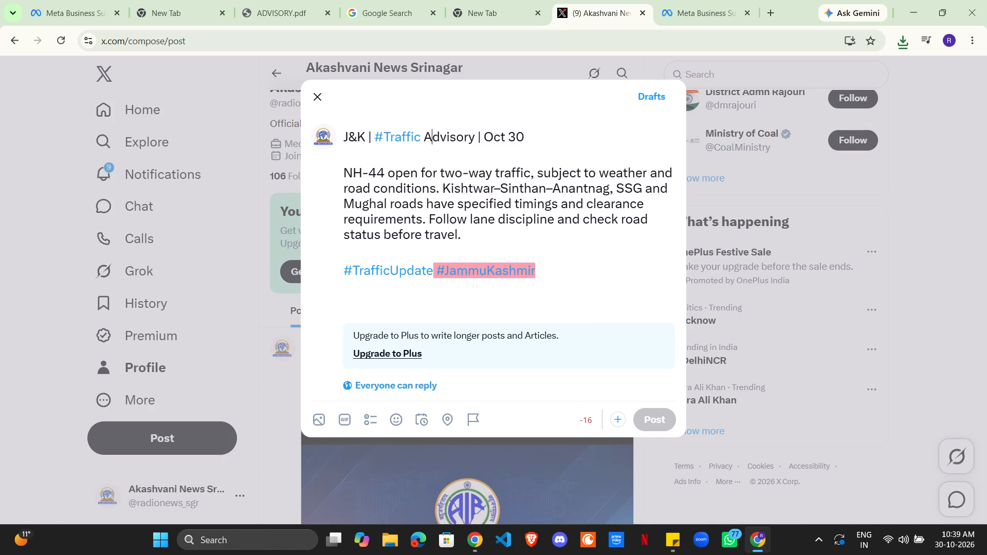
key("Left")
key("BackSpace")
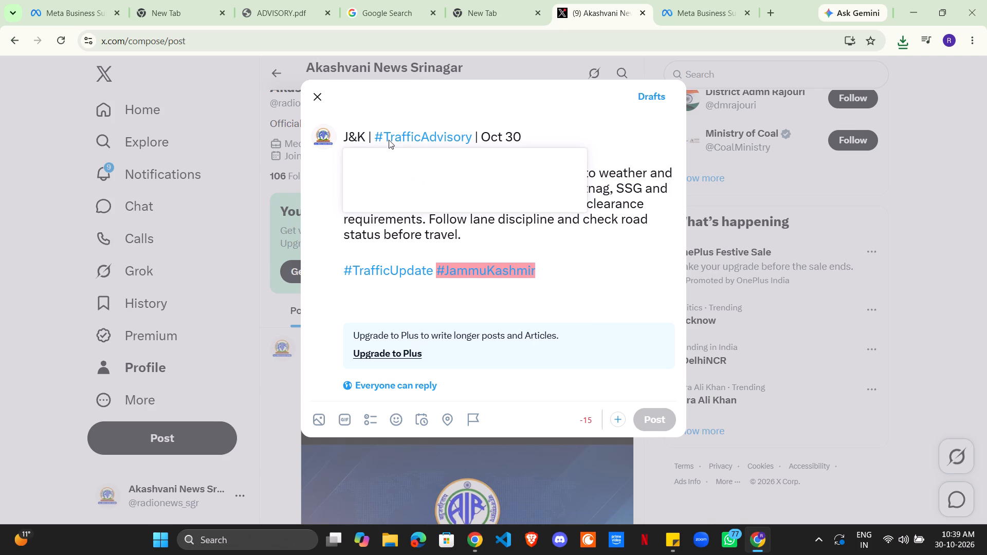
Delete the #TrafficUpdate hashtag and the empty lines after #JammuKashmir to shorten the post.
left_click(436, 271)
left_click_drag(436, 271, 300, 271)
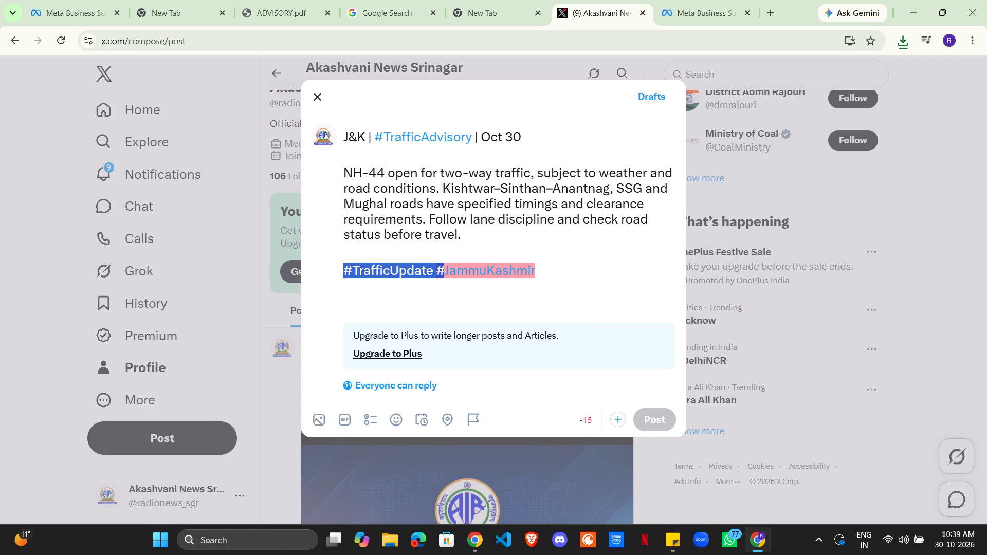
left_click(453, 274)
left_click(435, 271)
left_click_drag(436, 273, 319, 274)
key("BackSpace")
key("ctrl+a")
key("ctrl+c")
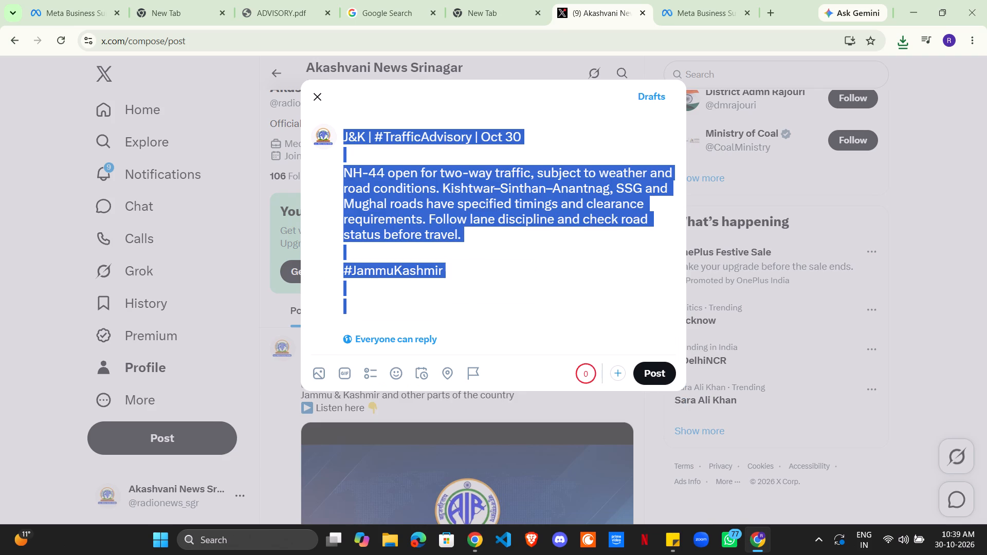
left_click(399, 299)
left_click(398, 289)
left_click(392, 302)
key("BackSpace")
key("BackSpace")
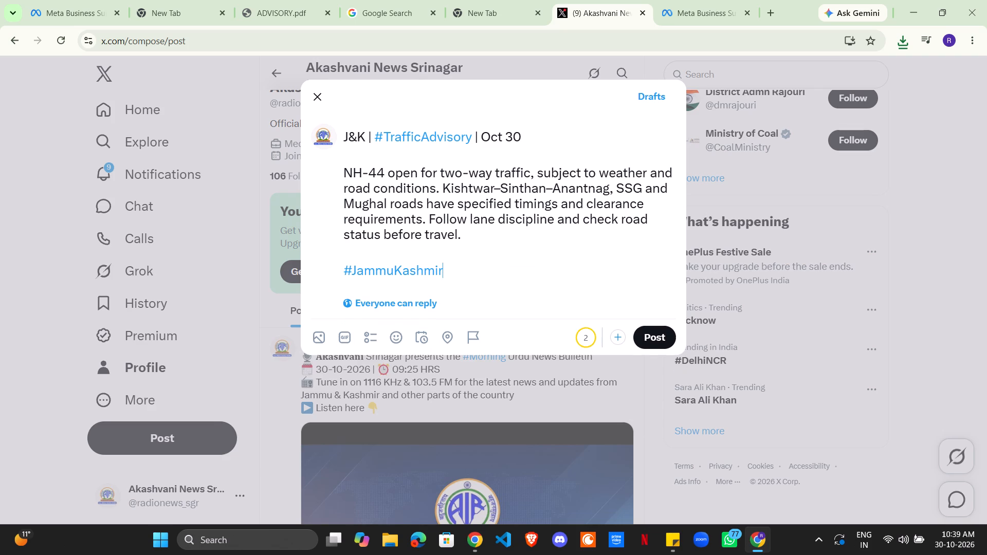
Copy the full text of the edited X post.
key("ctrl+a")
key("ctrl+c")
left_click(422, 231)
Attach the traffic advisory image from the desktop to the edited X post and publish it.
left_click_drag(797, 10, 837, 26)
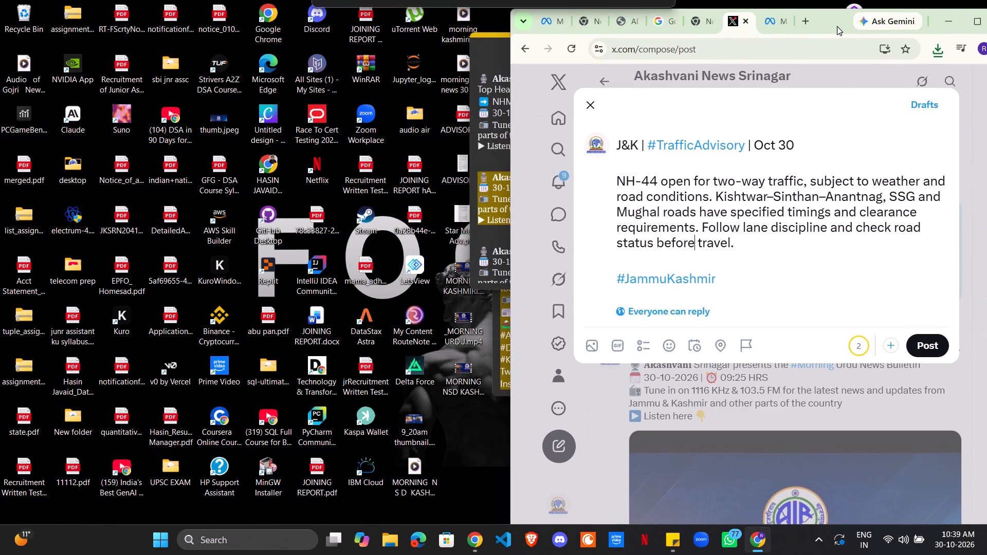
left_click_drag(837, 26, 838, 27)
left_click_drag(455, 166, 715, 227)
scroll(672, 330, "down", 8)
scroll(646, 435, "down", 4)
scroll(636, 240, "down", 5)
left_click(654, 432)
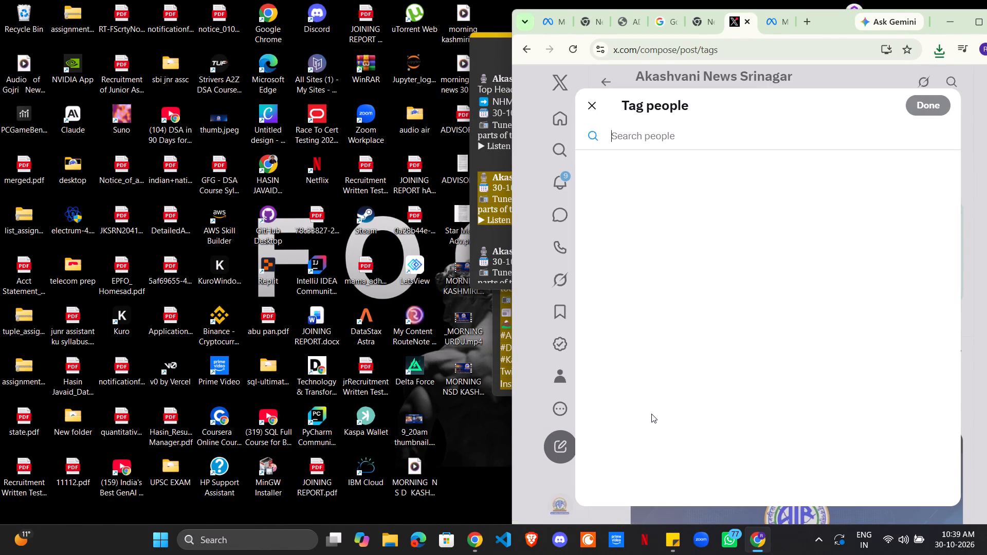
Tag the J&K Traffic Police account in the traffic advisory image attached to the X post.
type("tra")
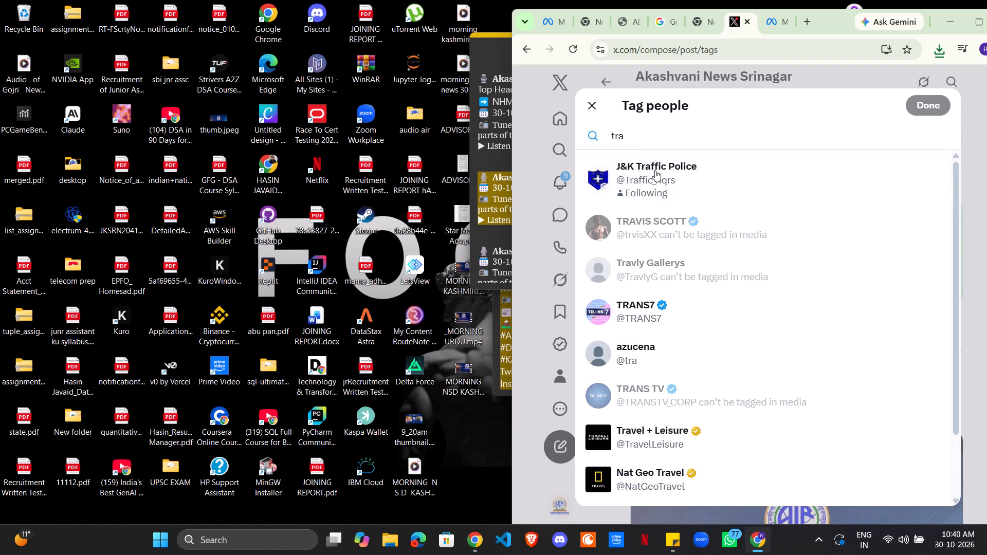
left_click(638, 183)
left_click(707, 181)
left_click(945, 106)
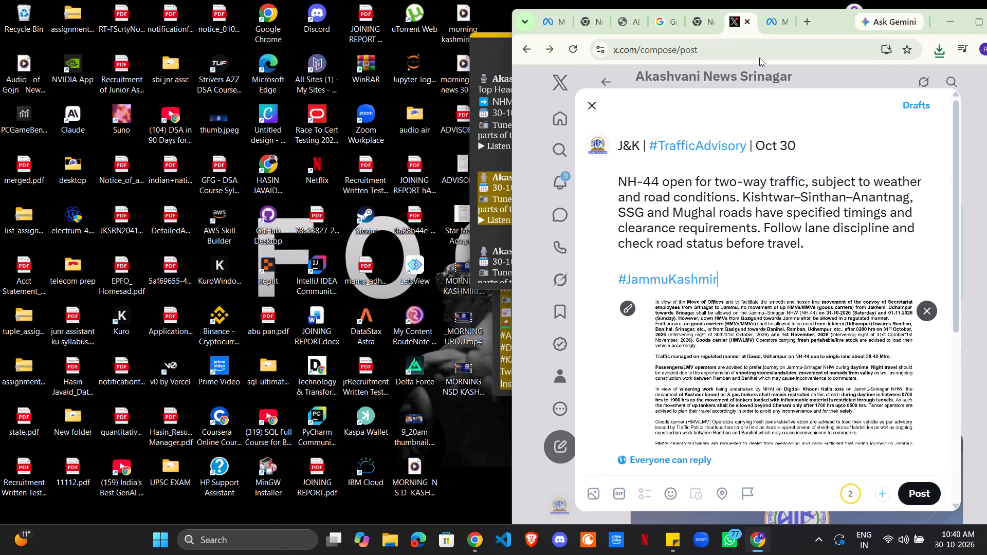
Maximize the browser window and publish the traffic advisory post on X.
left_click_drag(827, 28, 744, 0)
left_click(644, 482)
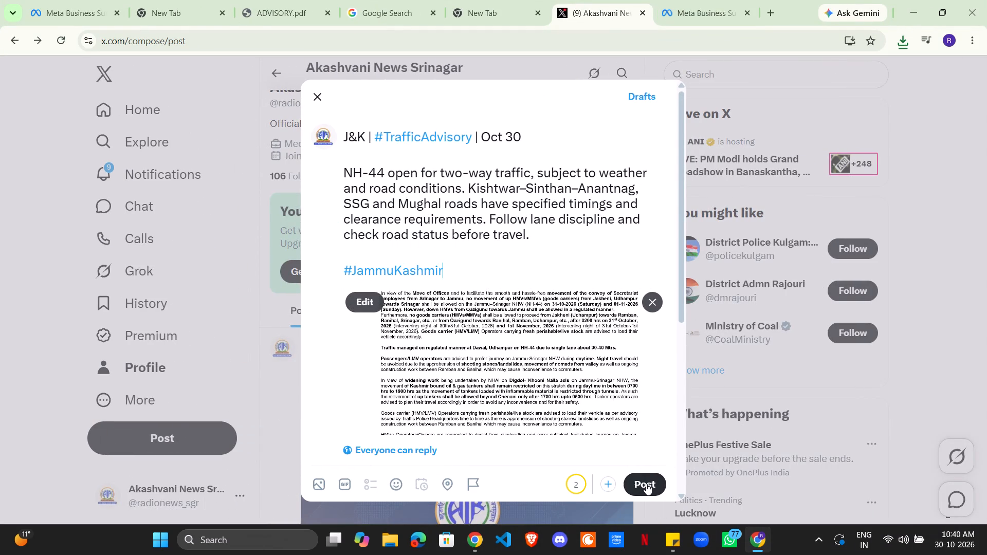
left_click(646, 484)
Create a new post in Meta Business Suite and paste the copied traffic advisory text into it.
left_click(686, 0)
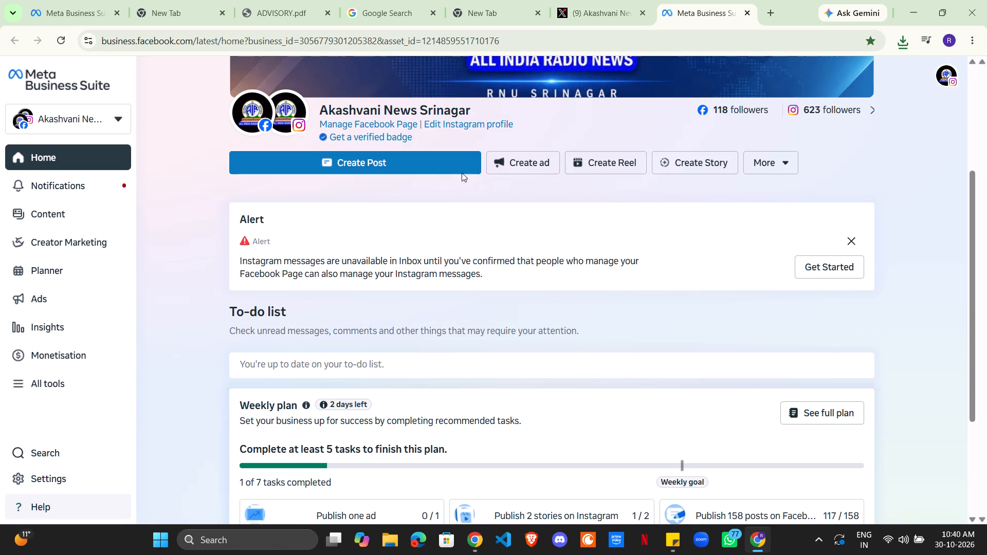
left_click(415, 165)
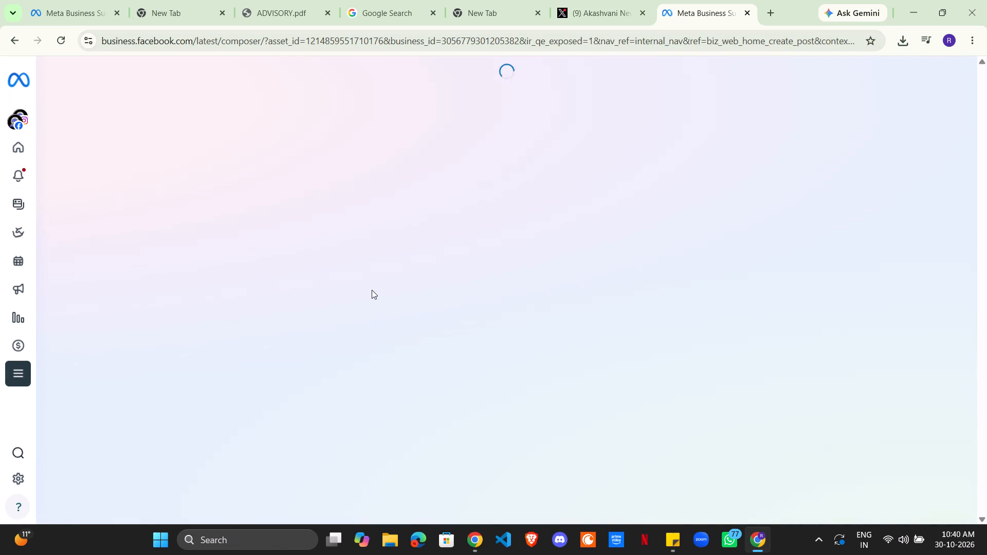
left_click(206, 427)
key("ctrl+v")
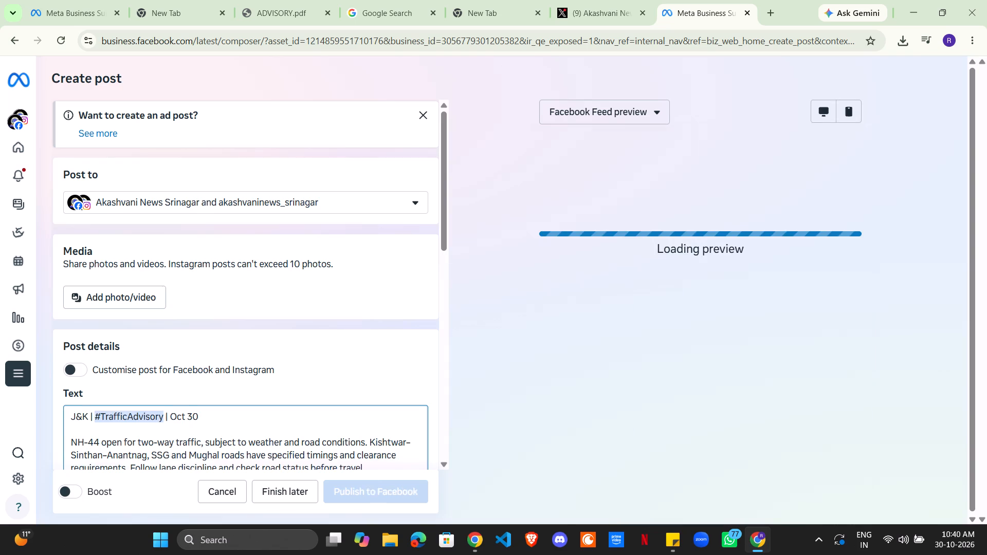
Attach the image Star Media Adv.png from the desktop to the Meta post.
left_click(124, 300)
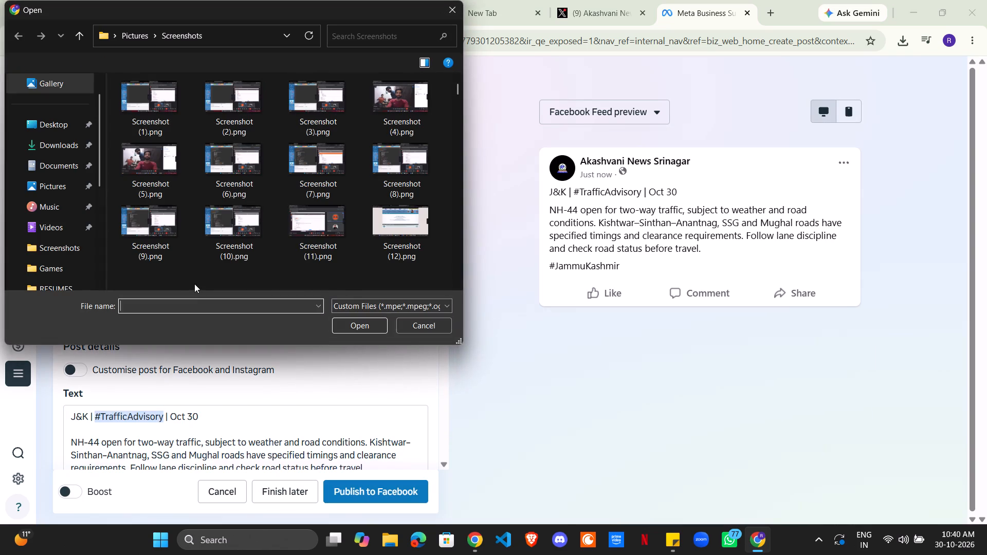
left_click(54, 132)
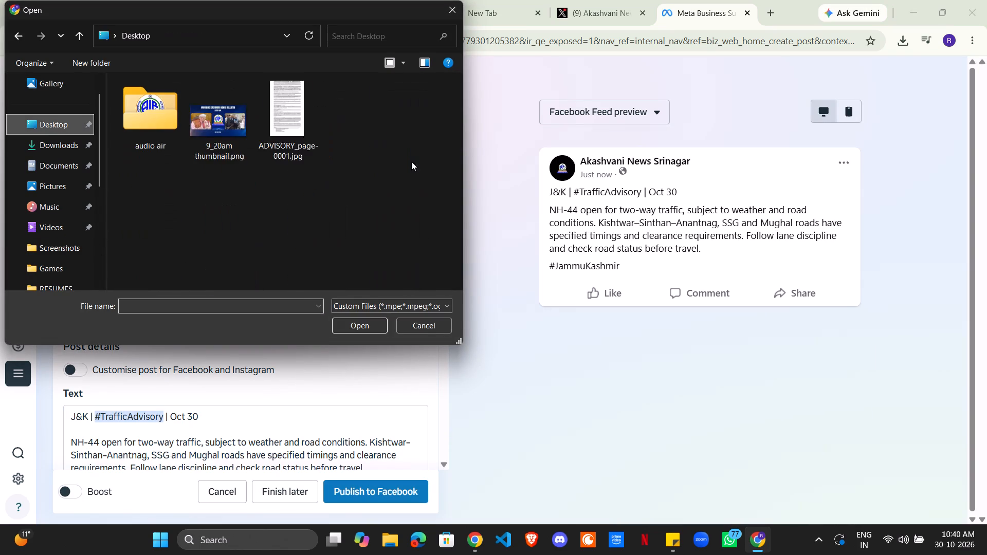
scroll(255, 247, "down", 3)
left_click(226, 241)
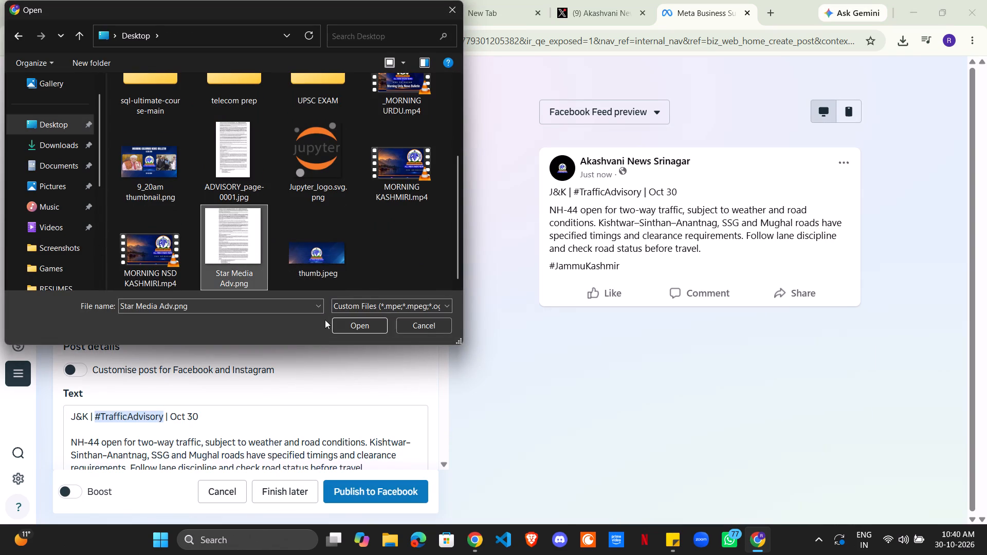
left_click(365, 328)
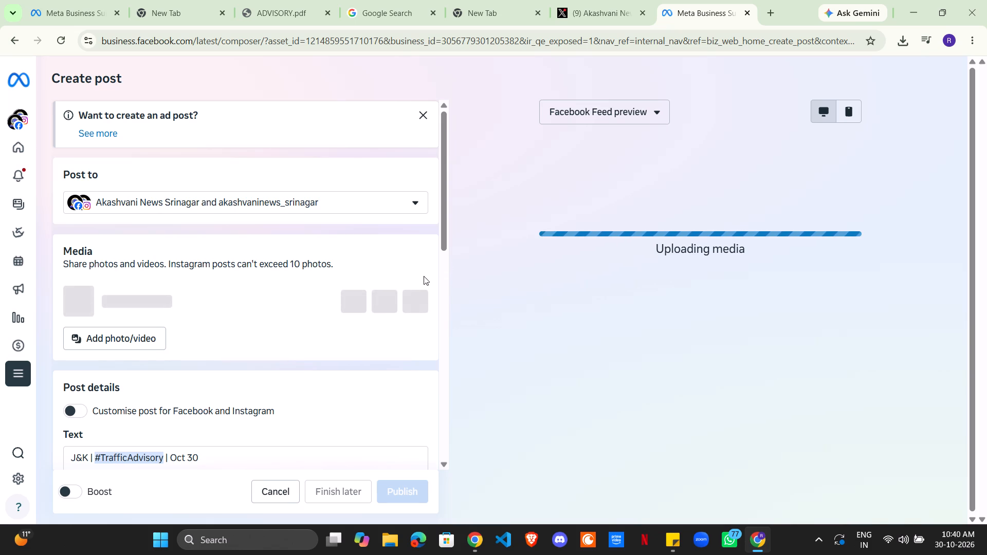
Publish the Oct 30 #TrafficAdvisory post with its image to the Akashvani News Srinagar Facebook and Instagram accounts.
scroll(422, 279, "down", 3)
scroll(403, 435, "down", 1)
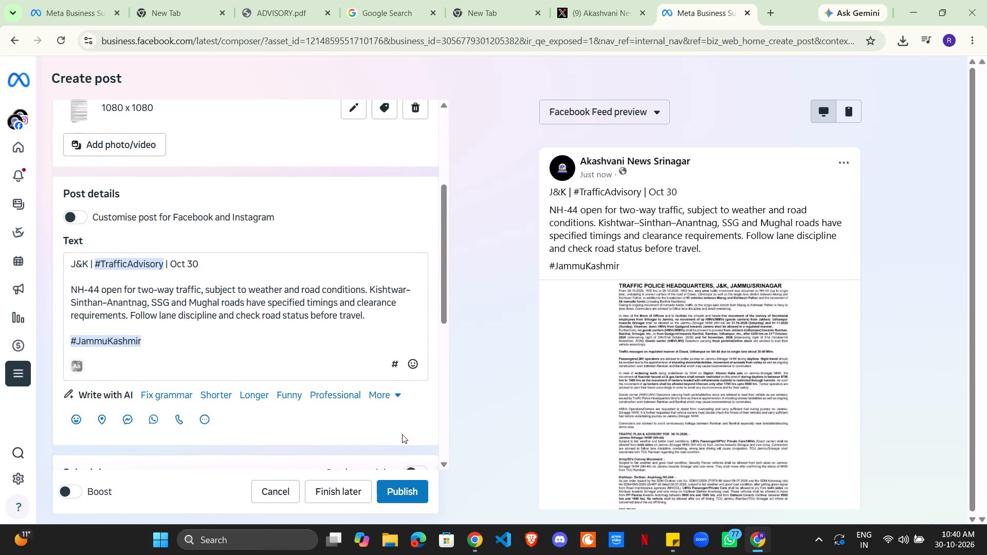
left_click(406, 488)
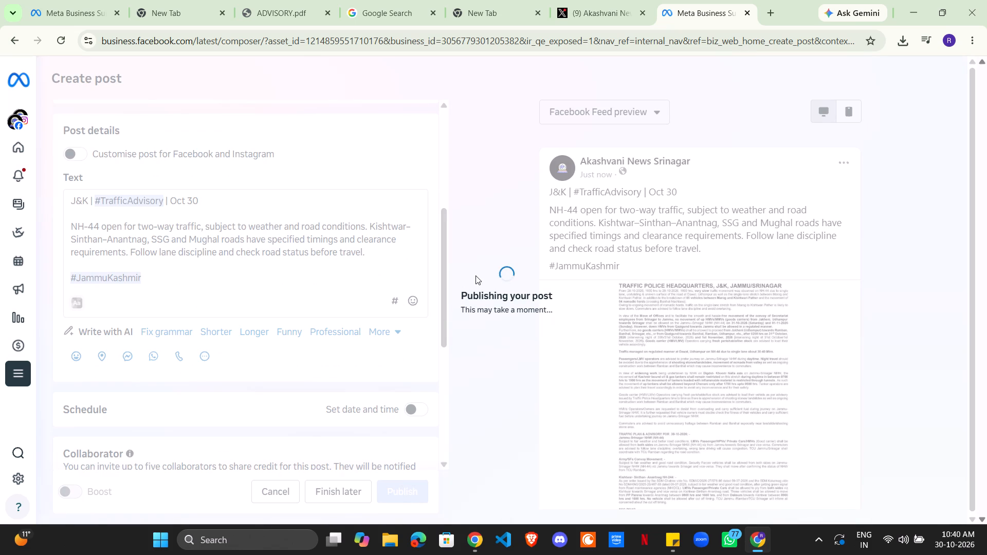
Close all open Sticky Notes windows.
right_click(678, 540)
left_click(665, 512)
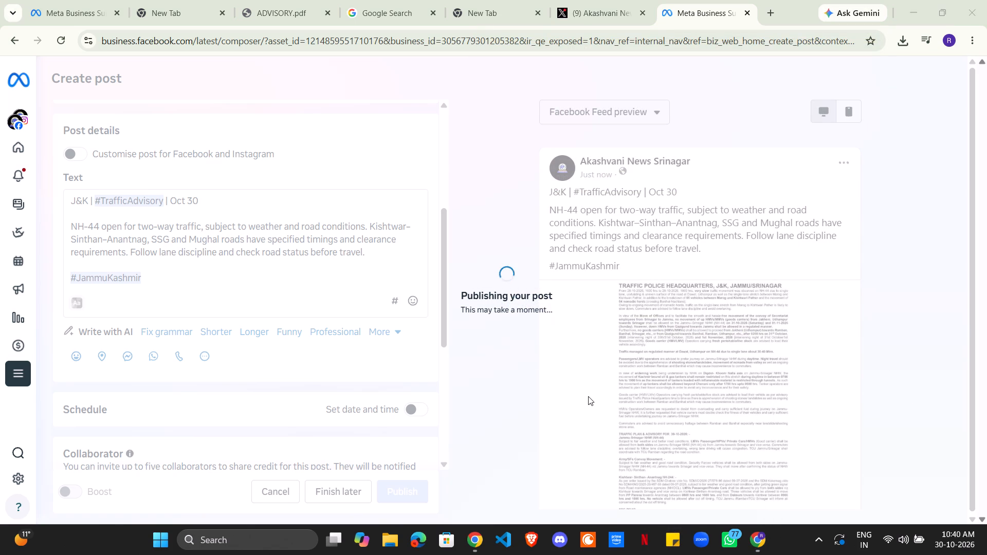
Check the published traffic advisory post and its image on the Akashvani News Srinagar X profile.
left_click(616, 0)
scroll(501, 290, "down", 5)
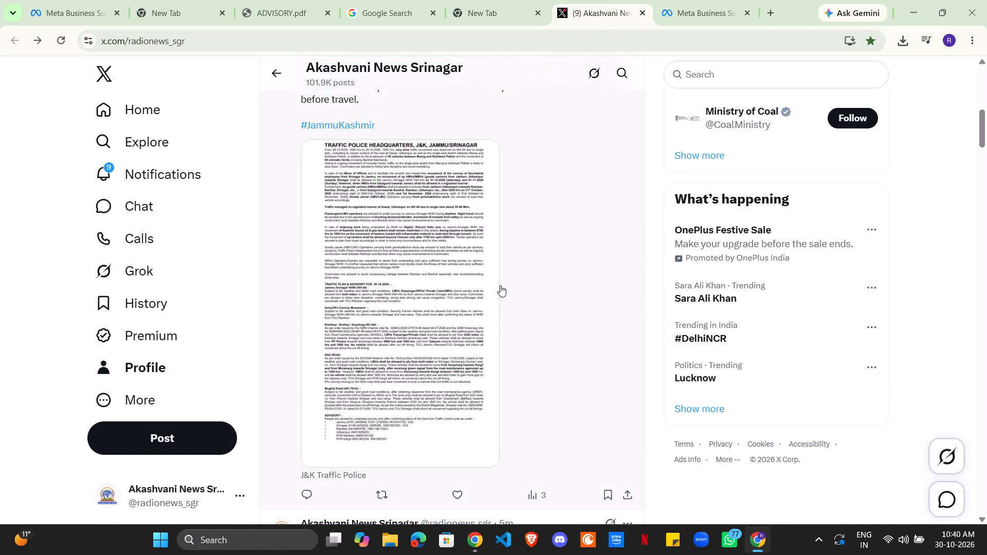
scroll(500, 281, "up", 3)
scroll(415, 110, "down", 3)
scroll(420, 143, "up", 5)
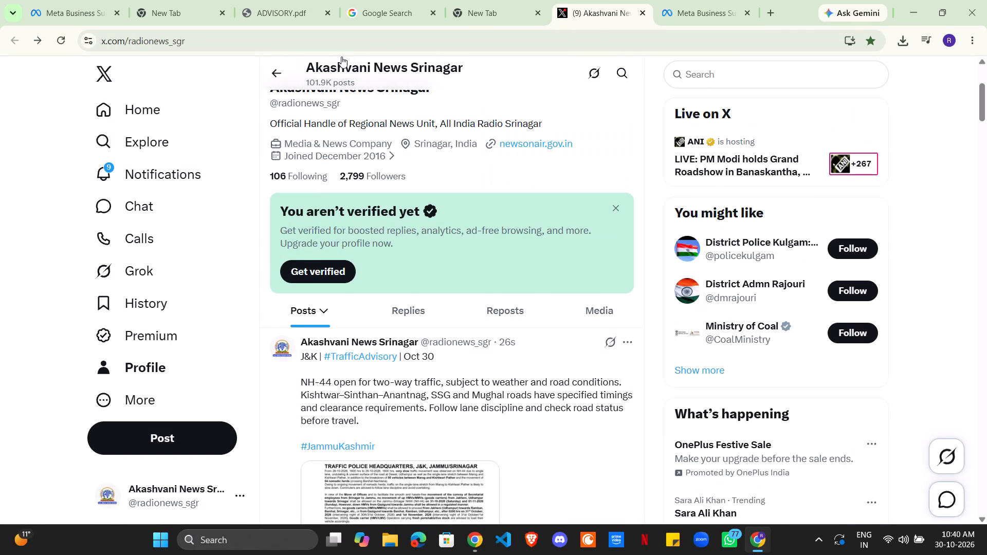
Close the ADVISORY.pdf page, the Google Search results and the two empty new pages in the browser.
left_click(278, 5)
left_click(325, 16)
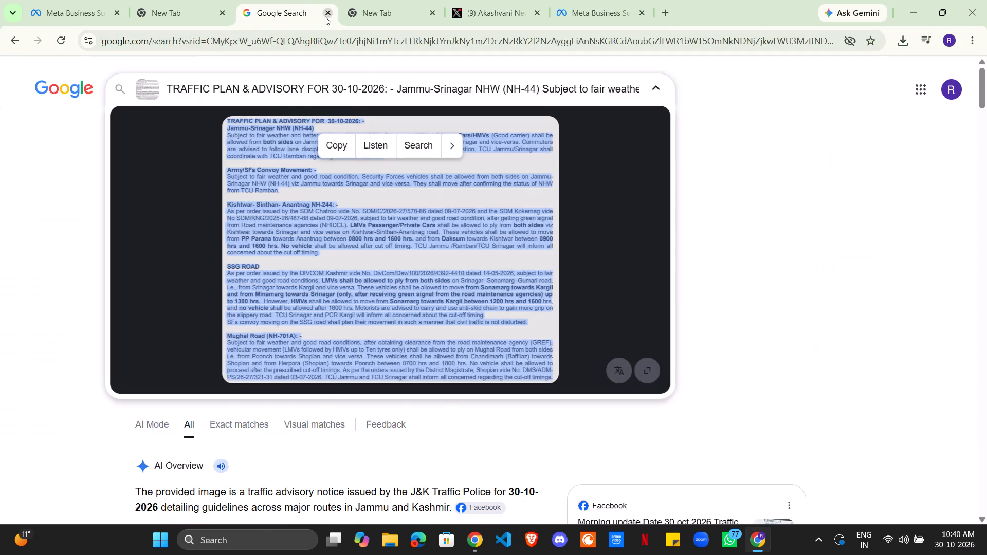
left_click(325, 16)
left_click(325, 16)
left_click(158, 5)
left_click(222, 17)
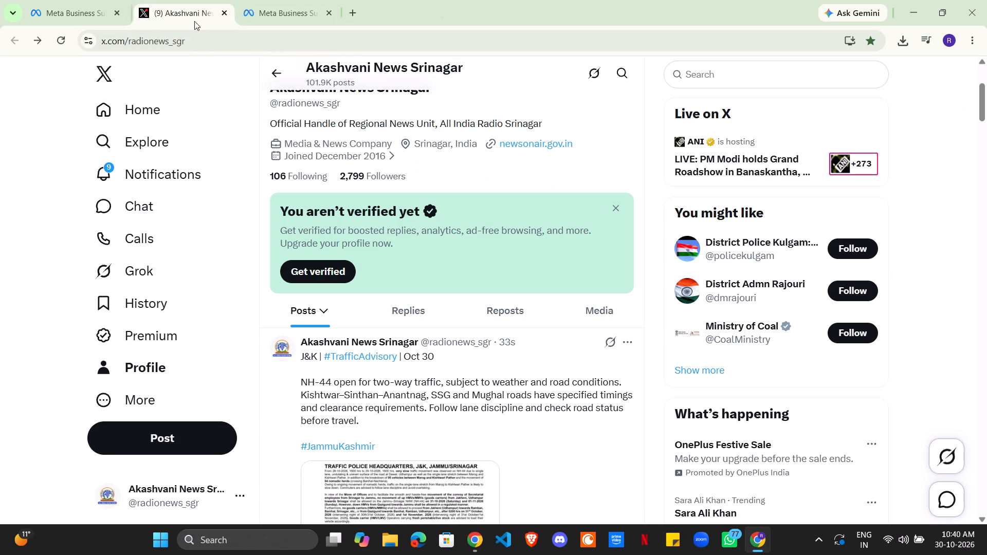
left_click(170, 2)
left_click(770, 84)
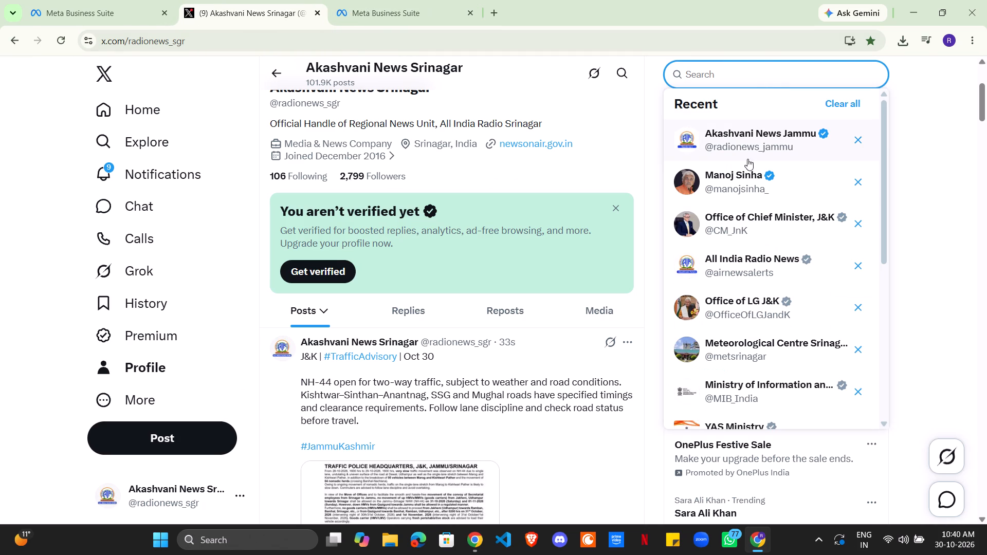
left_click(738, 272)
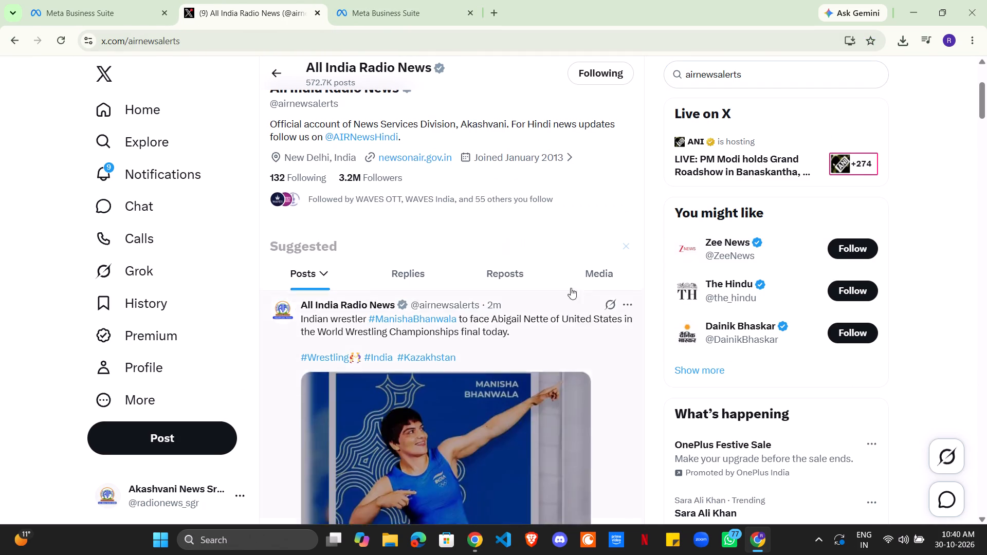
Look through the latest All India Radio News posts, read the Uttarakhand rainfall alert in full and return to the profile.
scroll(573, 327, "down", 18)
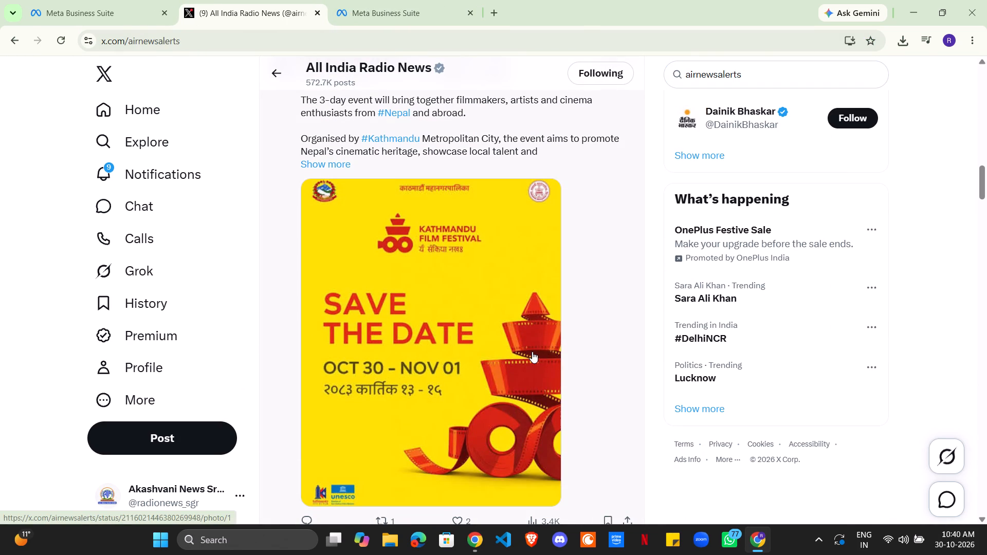
scroll(532, 351, "down", 20)
scroll(531, 349, "down", 6)
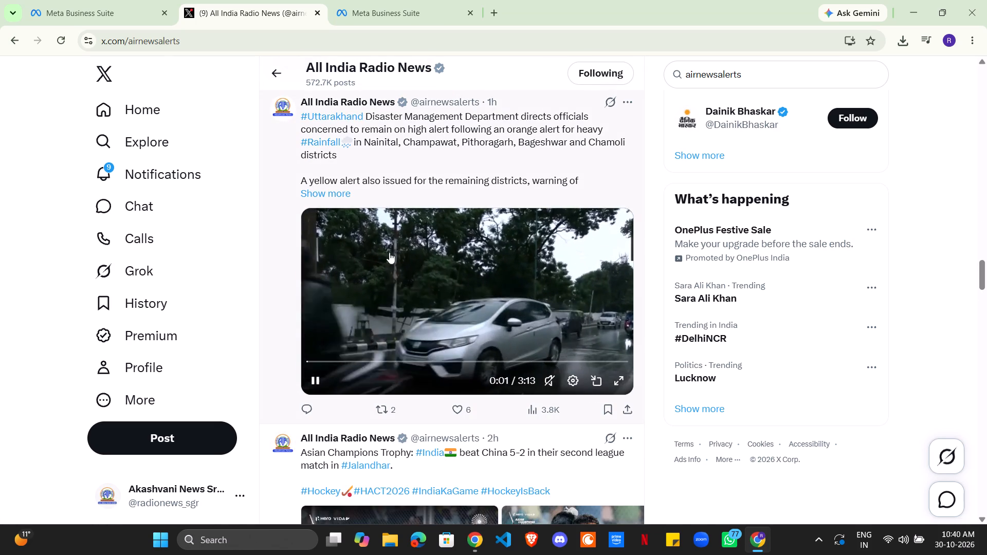
left_click(324, 200)
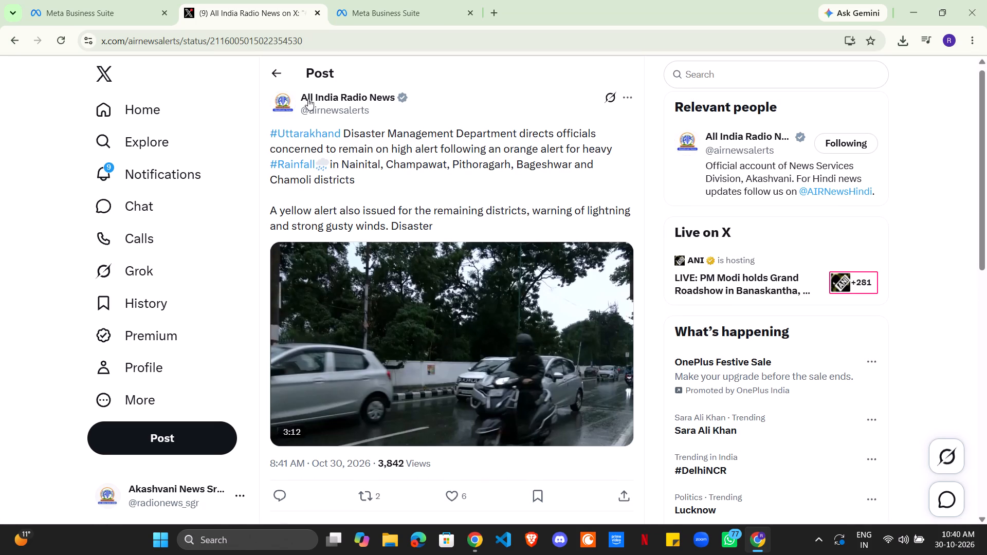
left_click(280, 70)
Review the earlier morning posts on the profile and expand the one about the Prime Minister's two-day Gujarat visit.
scroll(480, 289, "down", 12)
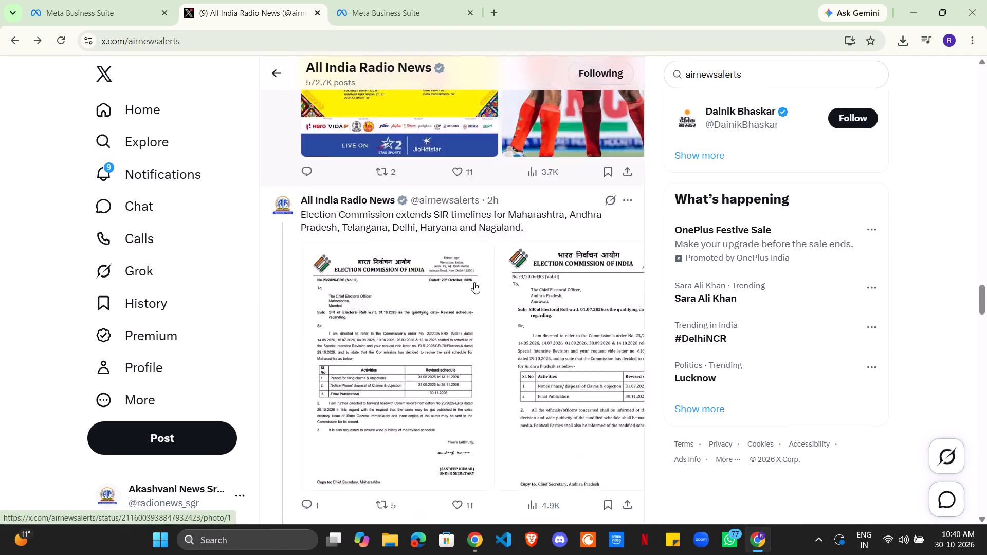
scroll(472, 289, "down", 6)
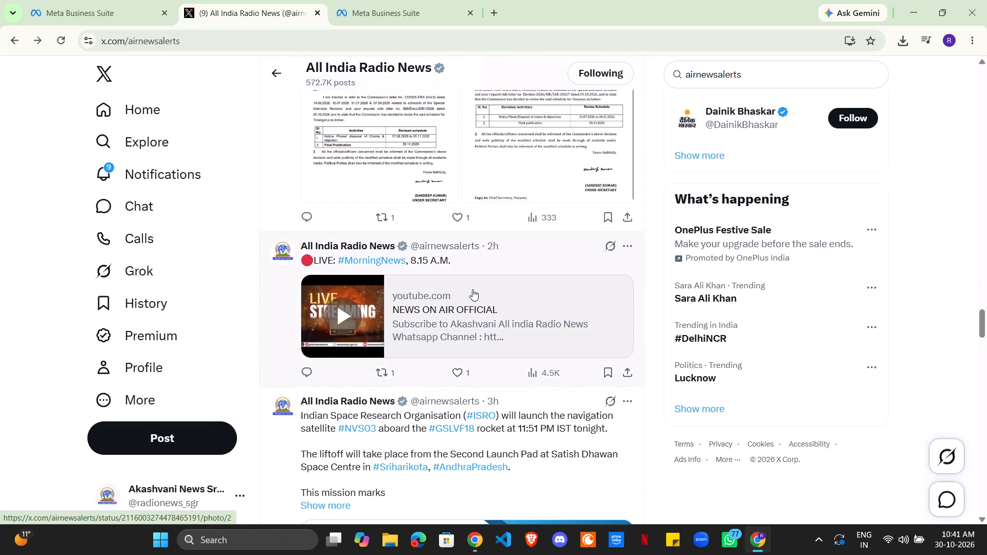
scroll(472, 289, "down", 5)
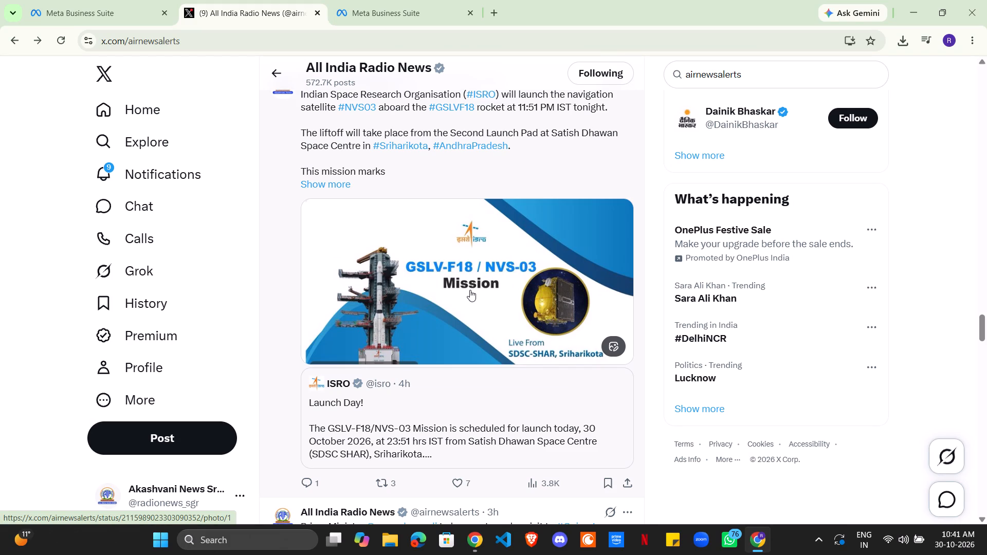
scroll(452, 272, "down", 10)
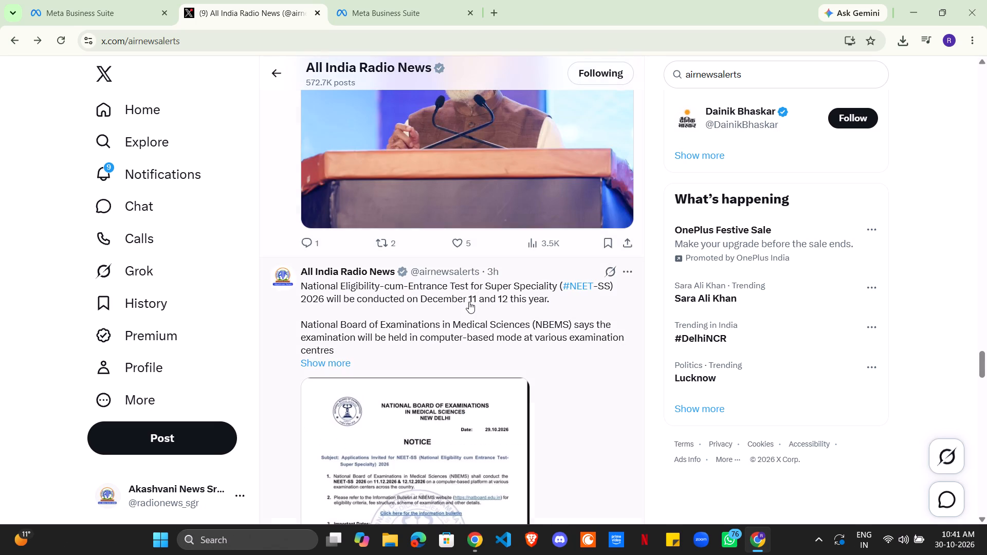
scroll(454, 305, "up", 4)
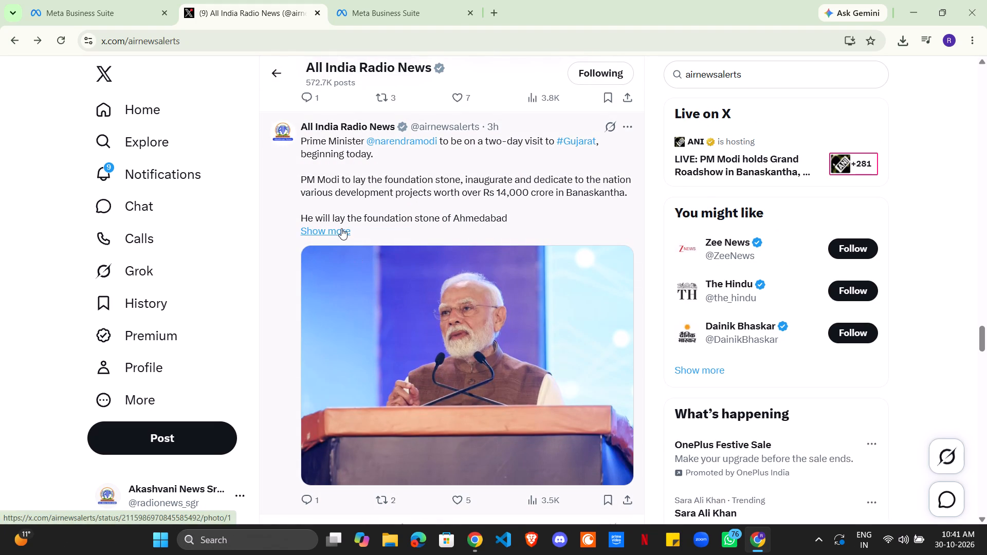
left_click(341, 228)
Browse the older All India Radio News posts and expand the Andhra Pradesh Chief Minister's cyclone relief post.
scroll(495, 258, "down", 17)
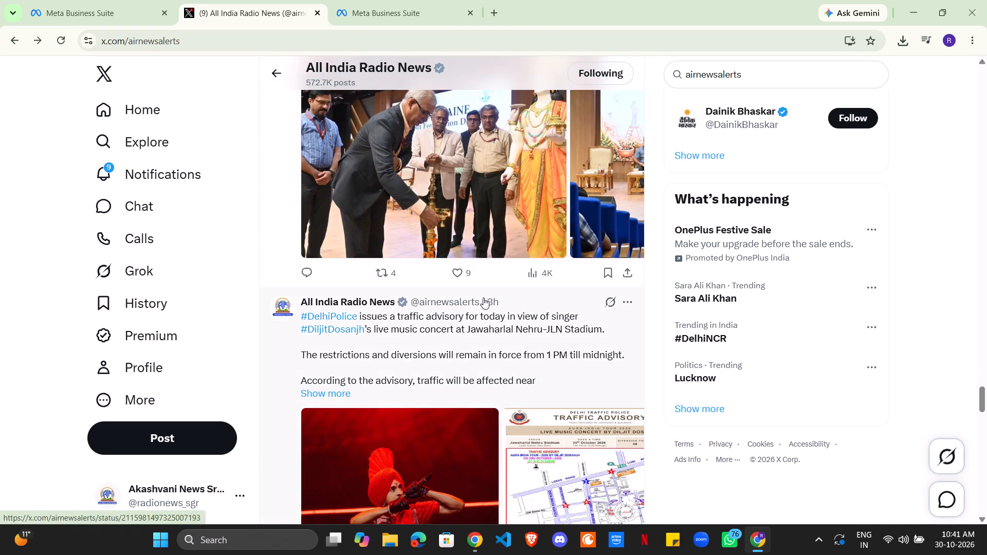
scroll(481, 297, "down", 7)
scroll(480, 303, "up", 10)
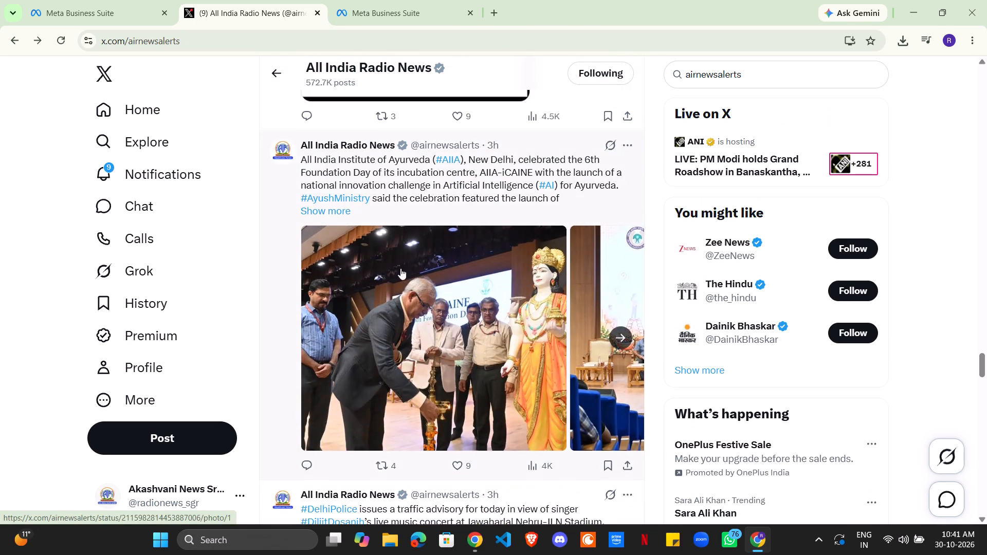
scroll(400, 279, "down", 12)
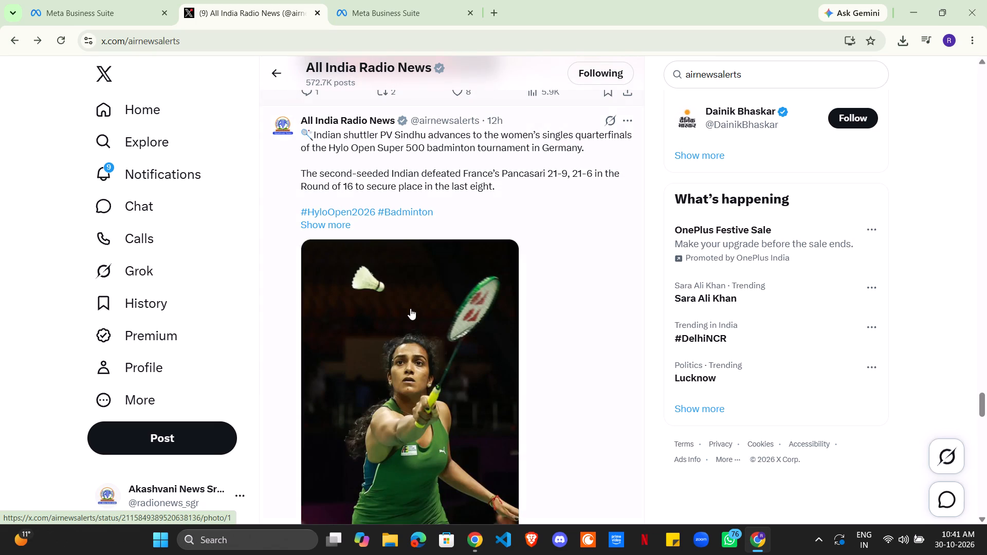
scroll(419, 334, "up", 6)
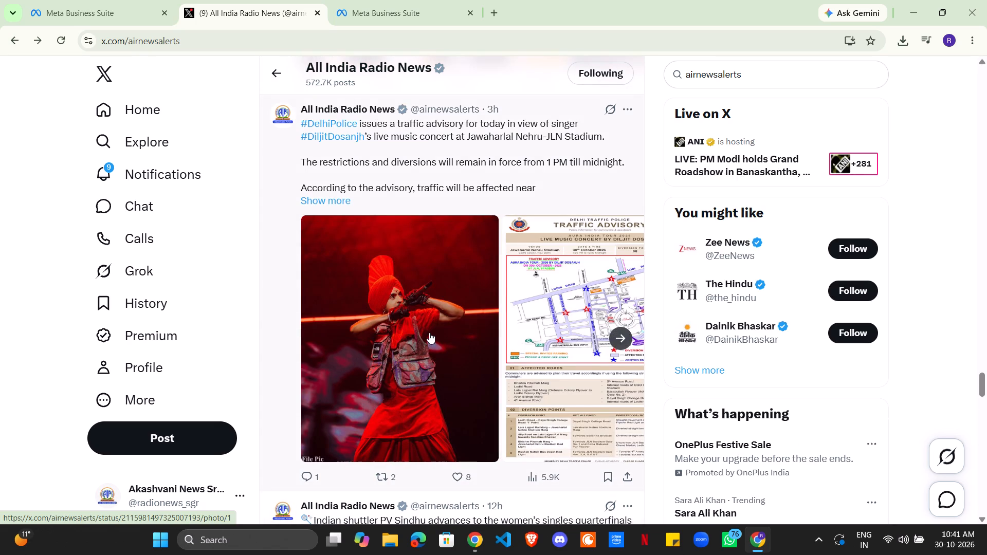
scroll(421, 346, "down", 19)
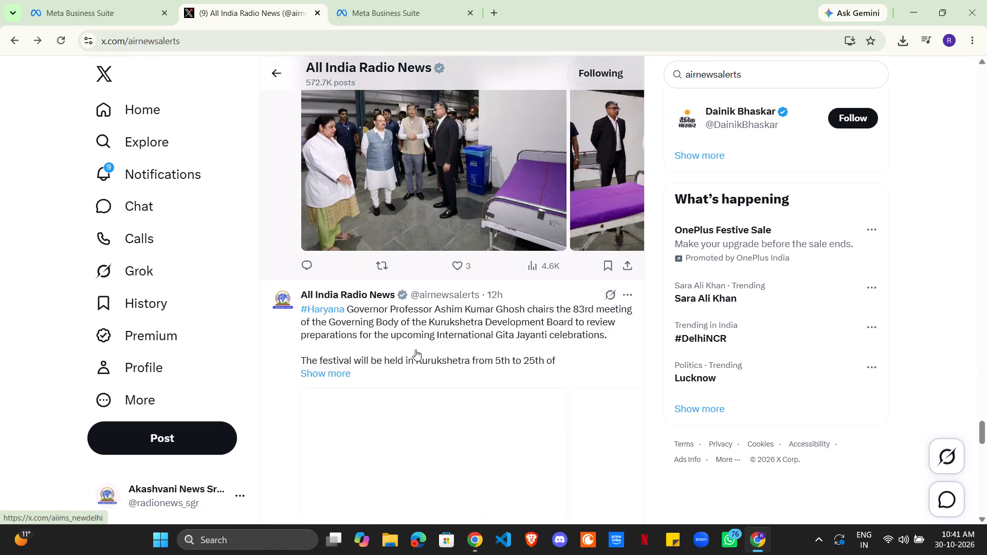
scroll(418, 348, "up", 4)
scroll(415, 346, "down", 7)
scroll(424, 361, "up", 6)
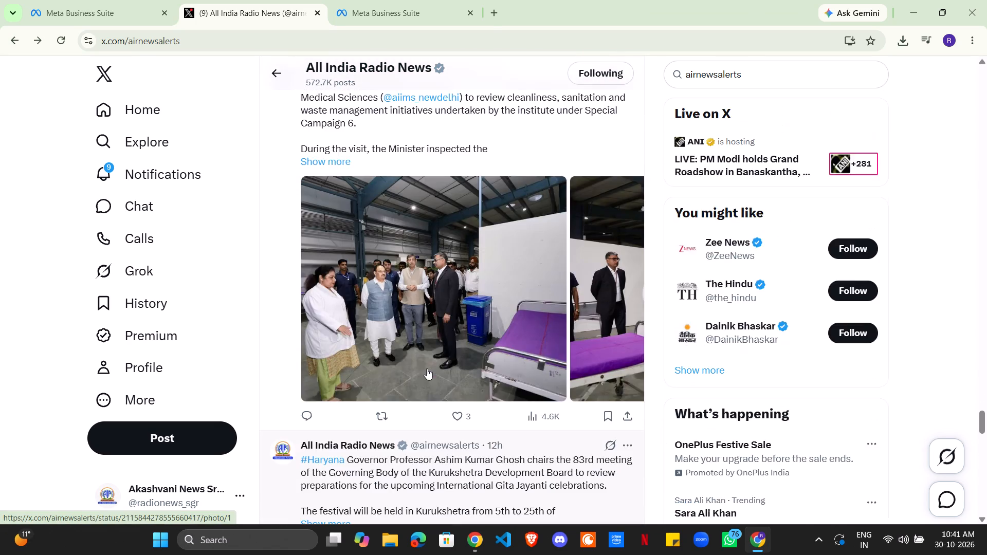
scroll(427, 368, "down", 12)
scroll(422, 365, "up", 2)
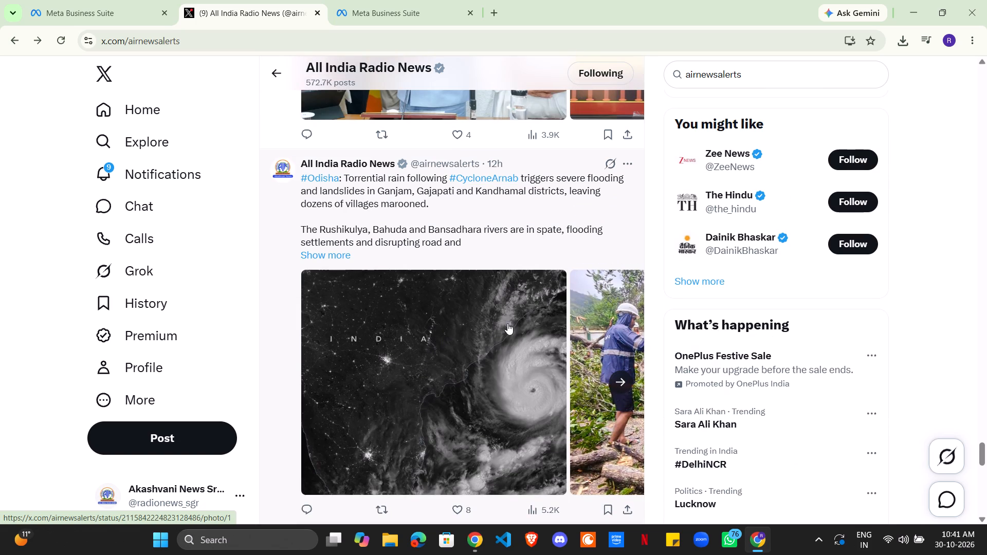
scroll(507, 323, "down", 12)
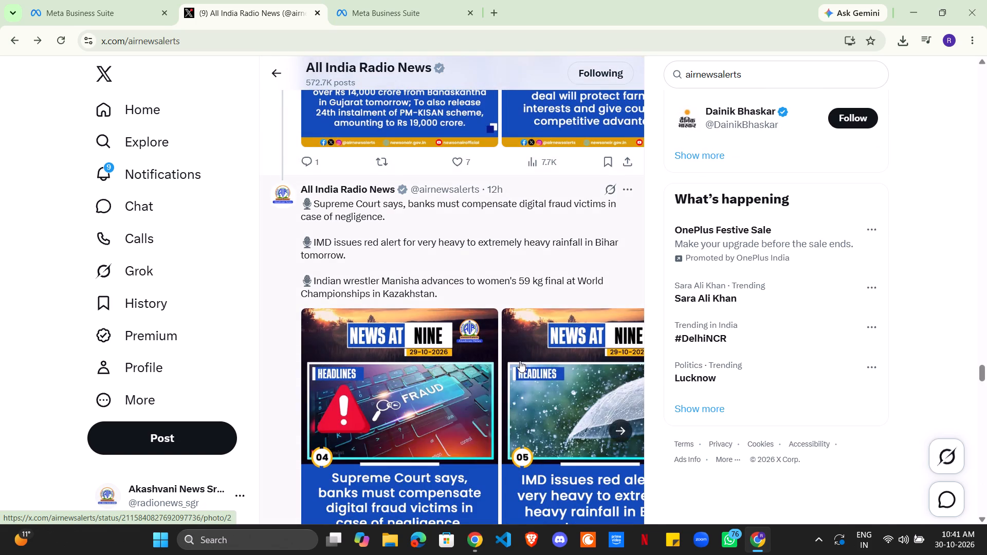
scroll(520, 361, "down", 18)
scroll(512, 243, "down", 5)
scroll(543, 181, "down", 15)
scroll(534, 276, "down", 3)
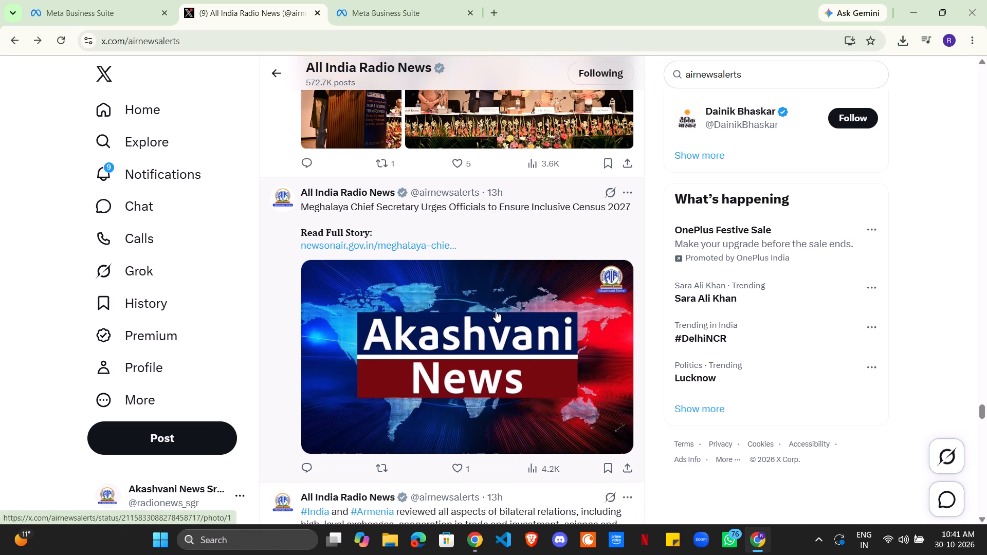
scroll(491, 295, "down", 12)
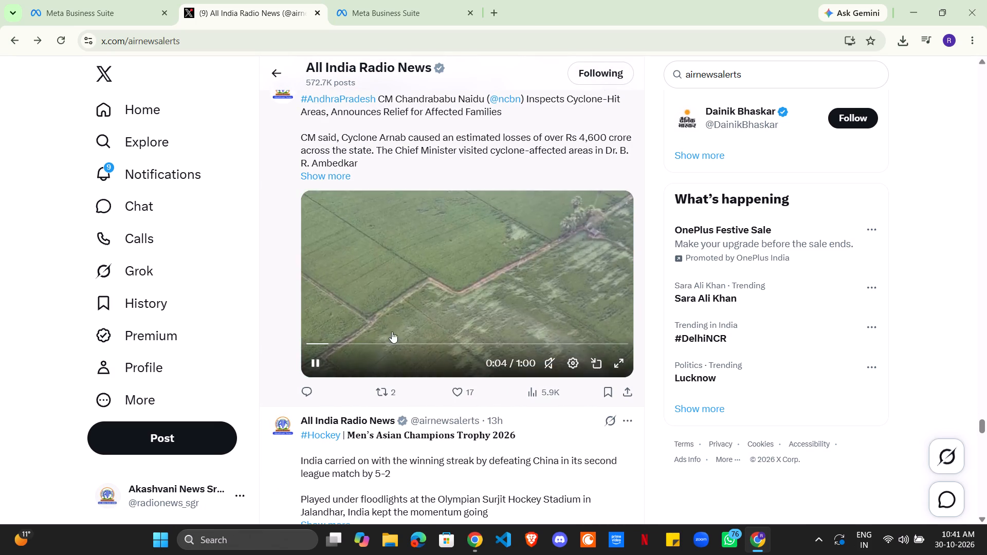
left_click(327, 178)
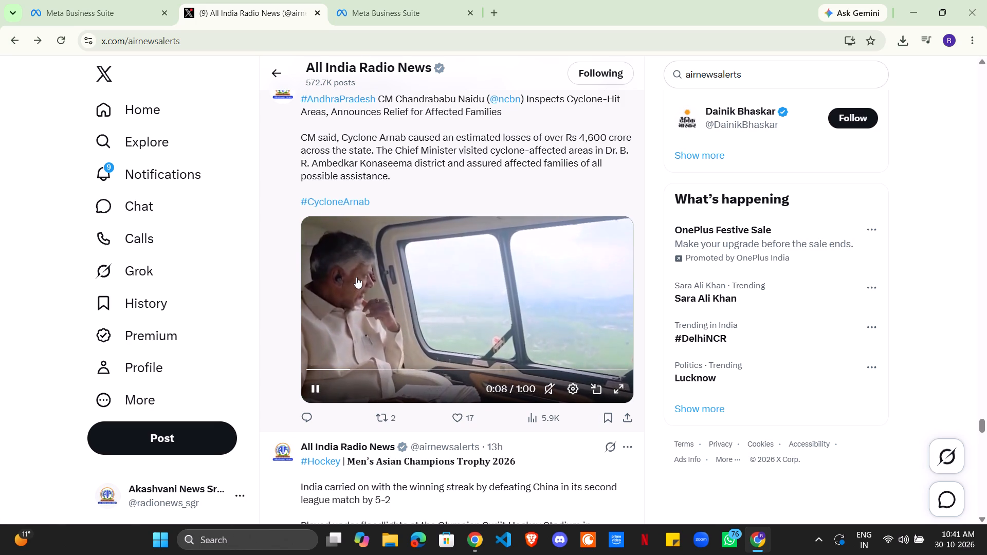
Look through the older All India Radio News posts, down to the Nasha Mukt Bharat Abhiyaan pledge and Haryana sugarcane price posts.
scroll(356, 277, "down", 16)
scroll(348, 297, "up", 5)
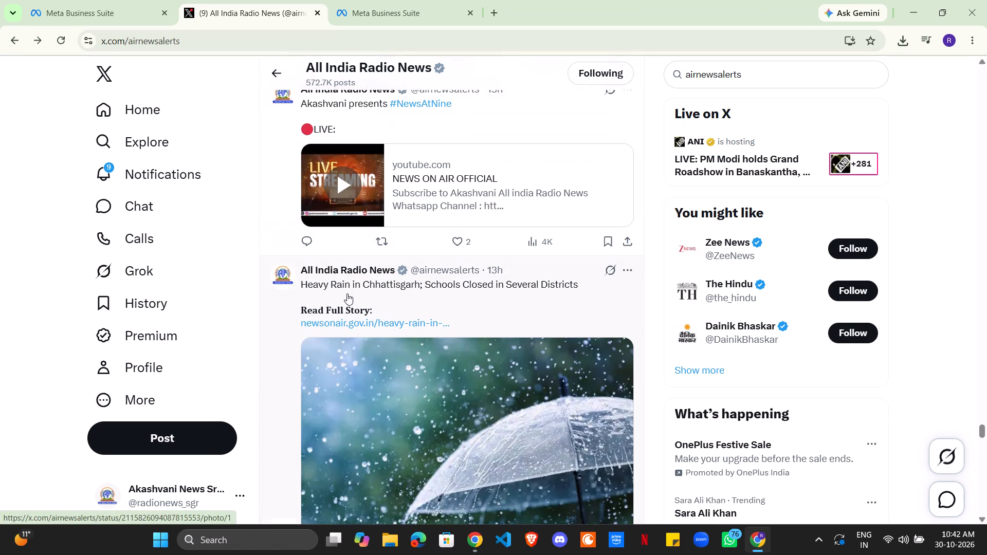
scroll(432, 354, "down", 14)
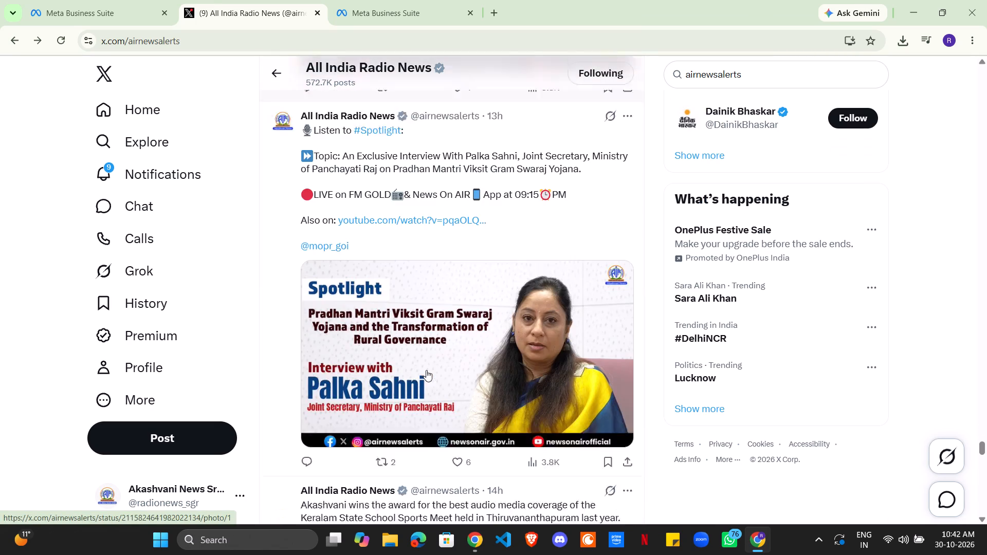
scroll(424, 359, "down", 14)
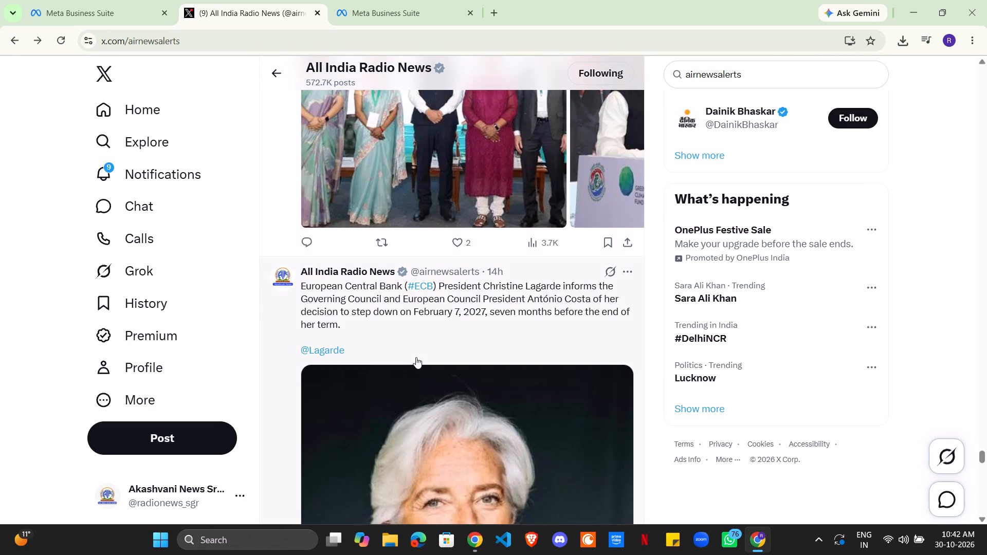
scroll(416, 357, "down", 13)
scroll(413, 358, "down", 13)
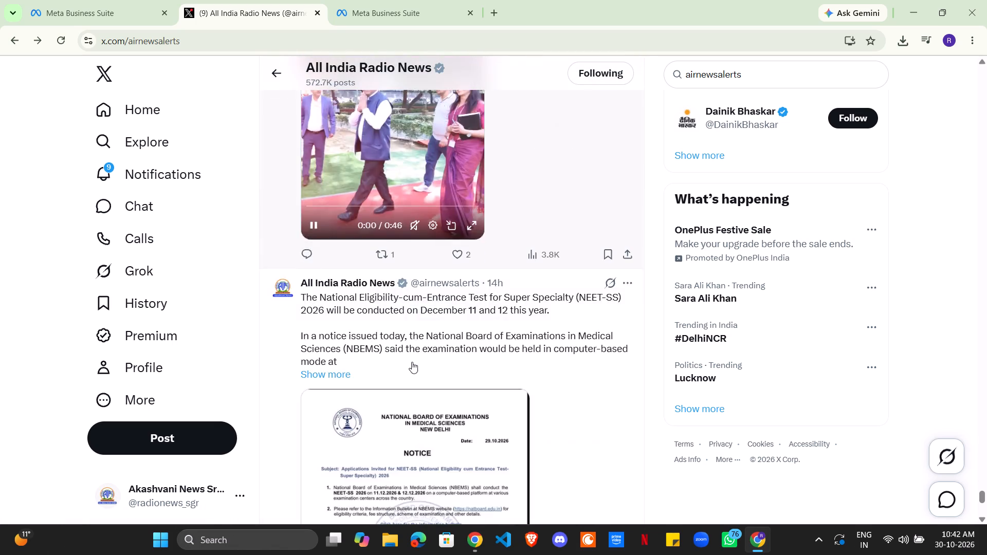
scroll(412, 359, "down", 19)
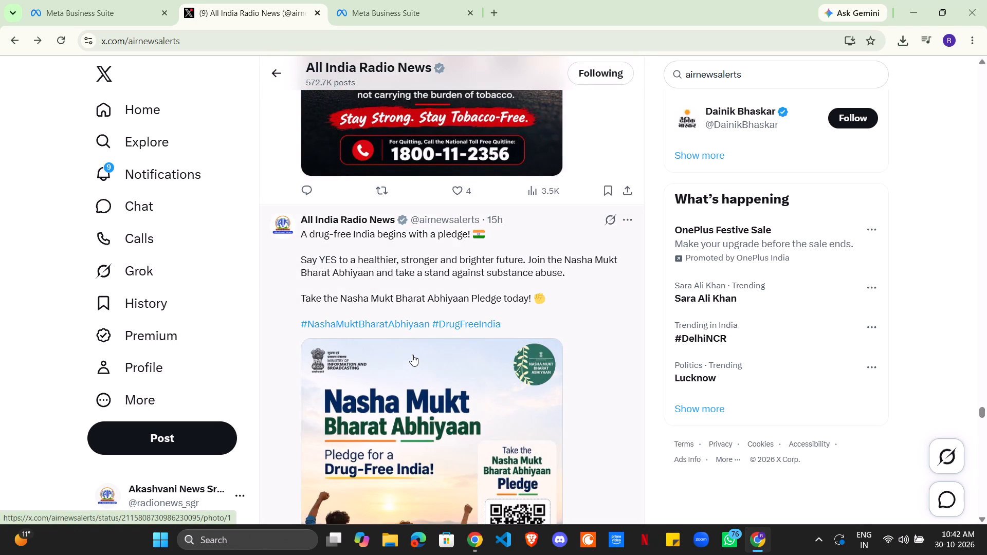
scroll(421, 356, "up", 6)
scroll(412, 351, "down", 17)
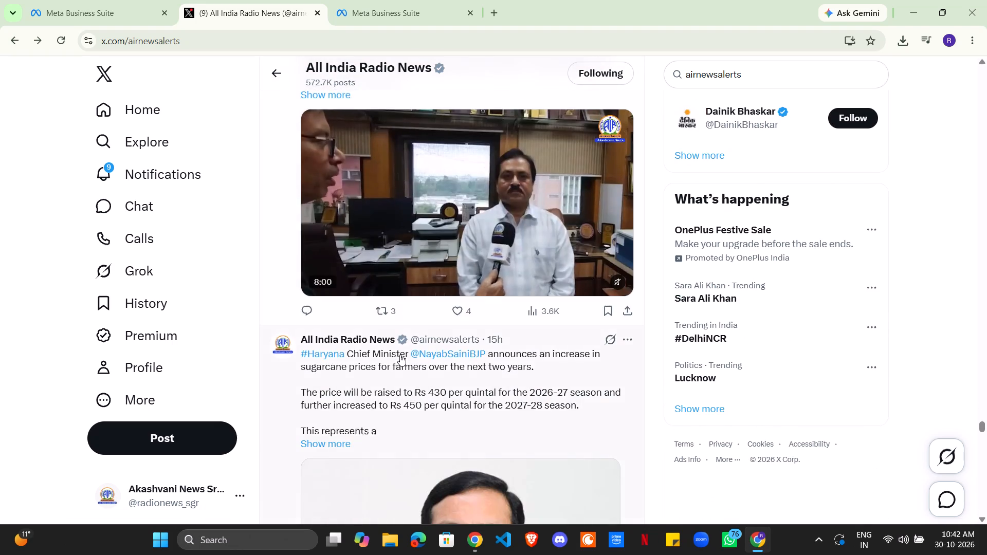
scroll(409, 357, "up", 7)
scroll(403, 350, "down", 4)
scroll(413, 356, "up", 5)
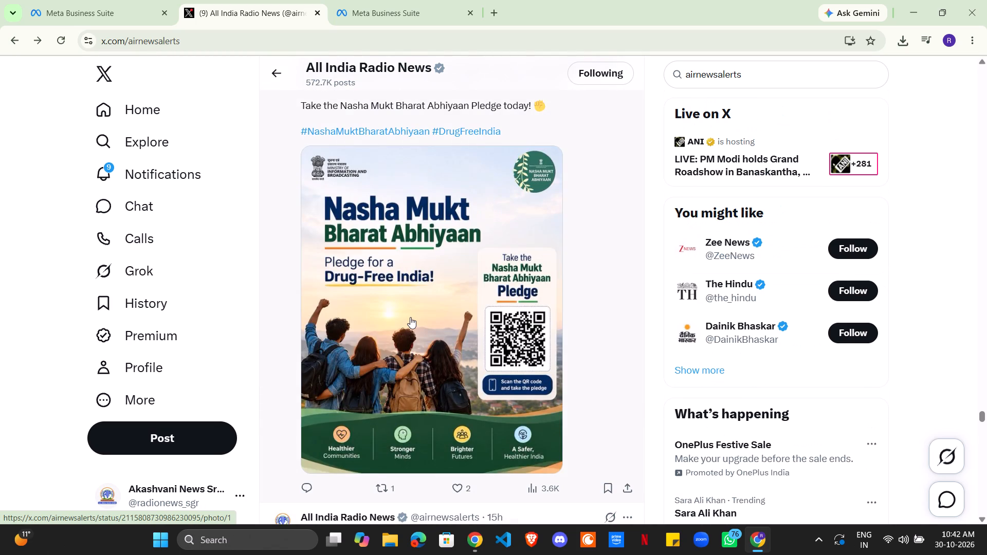
Copy the full text of the "A drug-free India begins with a pledge!" post, including its hashtags.
scroll(387, 312, "up", 3)
left_click_drag(532, 328, 416, 293)
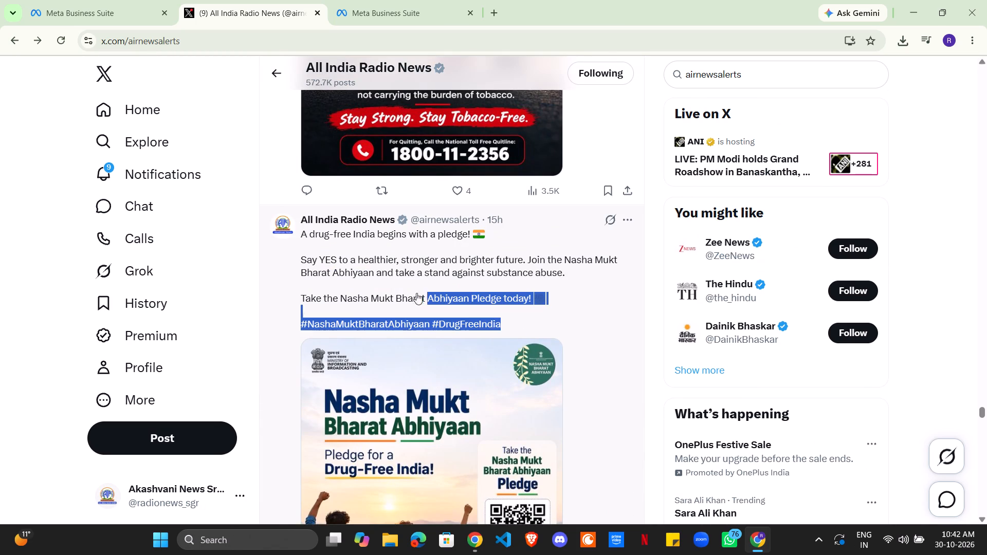
left_click_drag(416, 293, 300, 234)
key("ctrl+c")
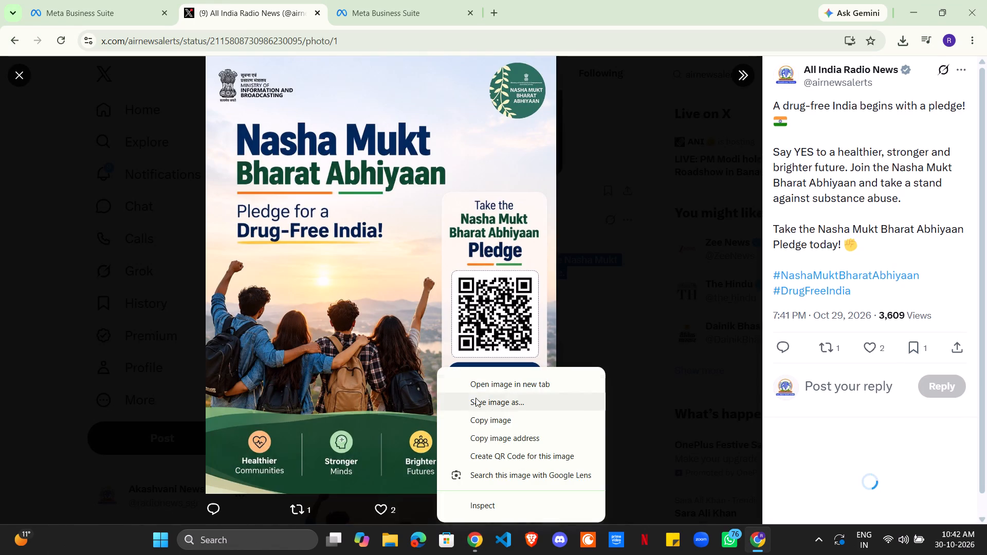
left_click(490, 403)
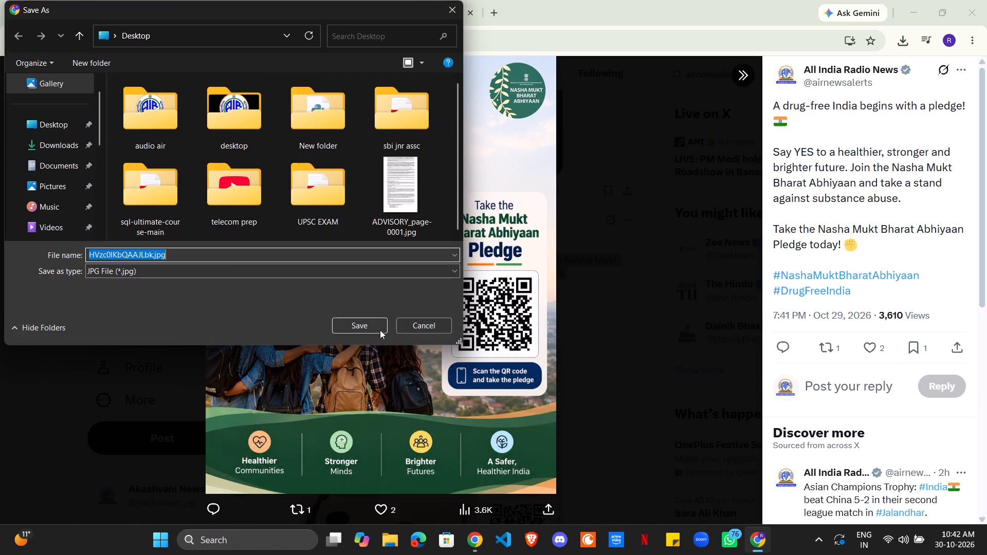
left_click(376, 326)
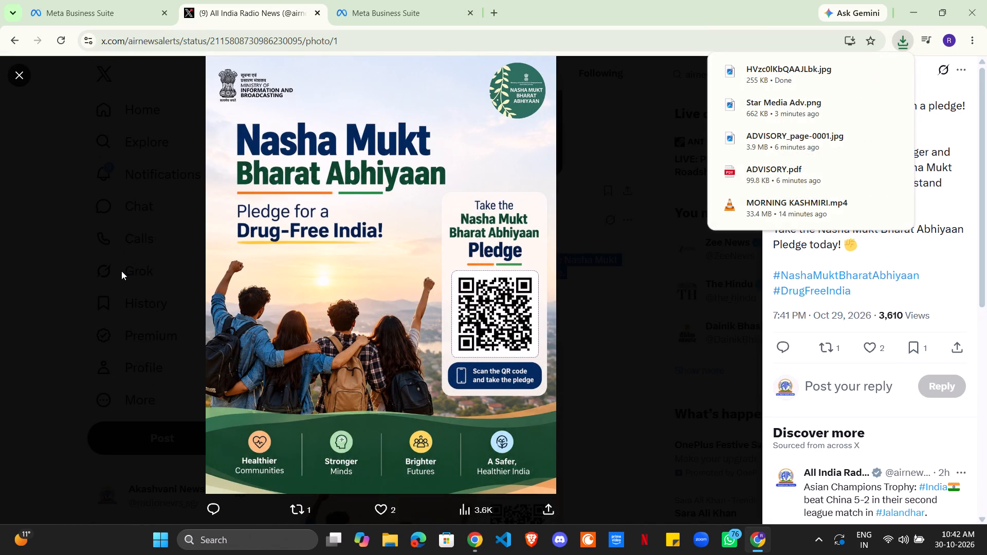
left_click(121, 271)
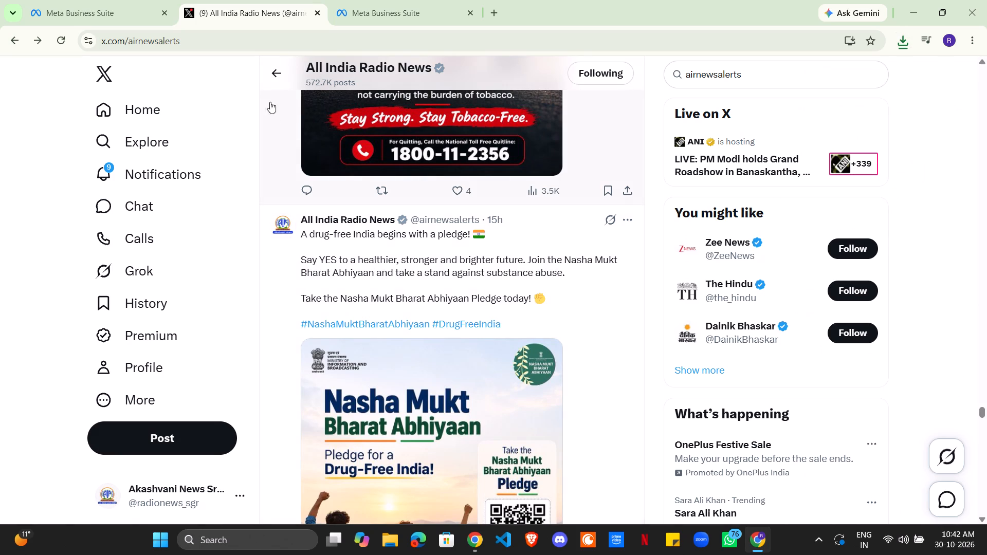
Open the Akashvani News Srinagar X profile in a new tab and close the first Meta Business Suite tab.
left_click(154, 368, "ctrl")
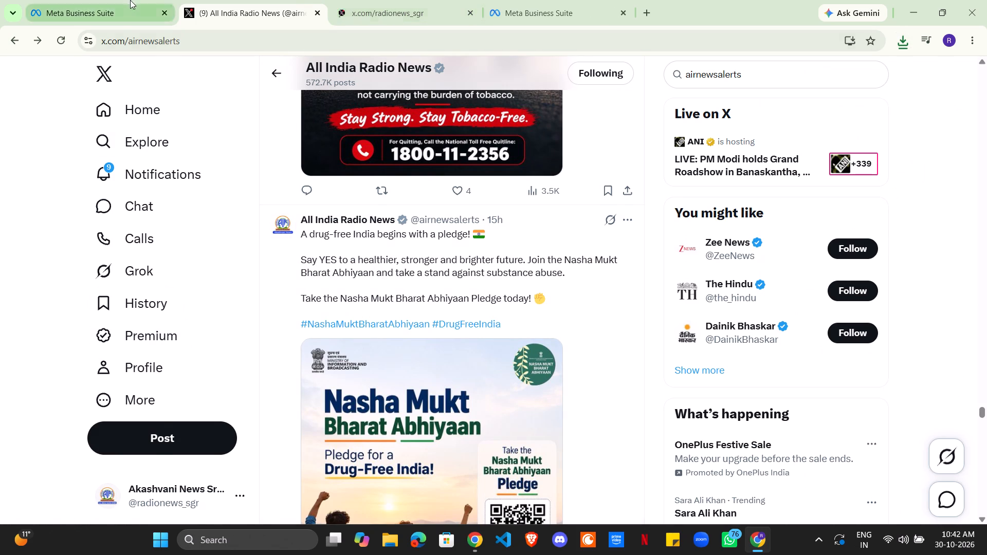
left_click(130, 0)
left_click(160, 14)
Start a new post from the Meta Business Suite Planner.
left_click(476, 0)
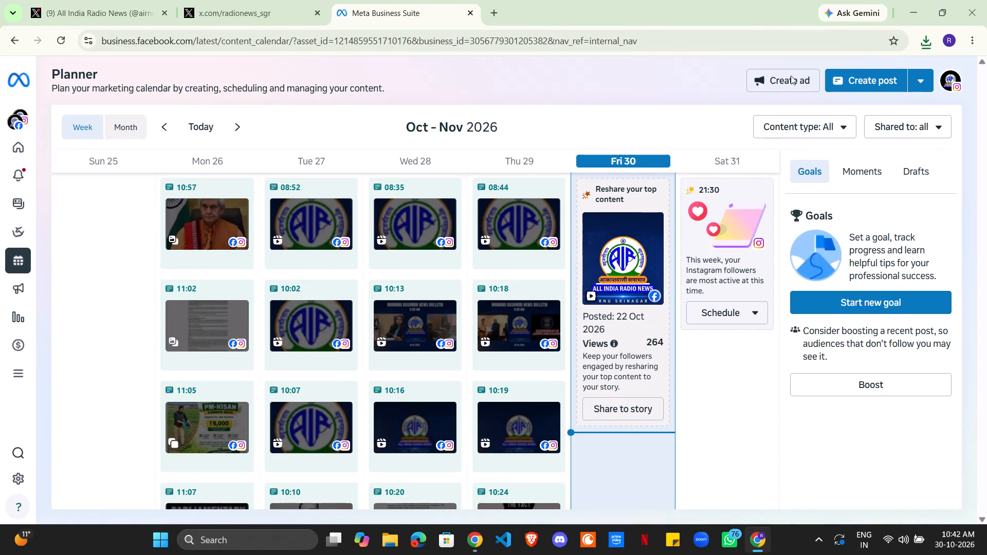
left_click(839, 78)
Start a new X post from the Akashvani News Srinagar profile and switch to the ChatGPT window.
left_click(240, 0)
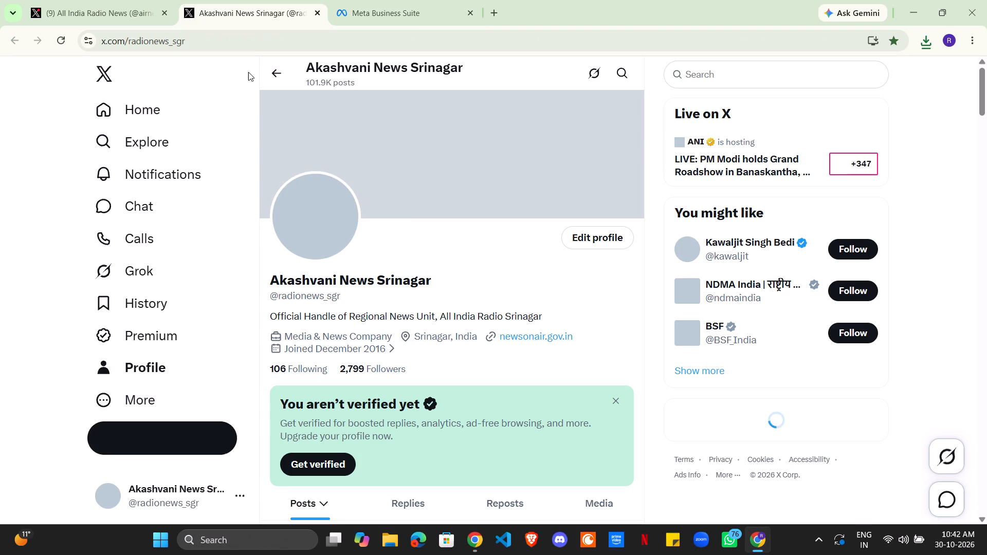
left_click(220, 443)
left_click(477, 554)
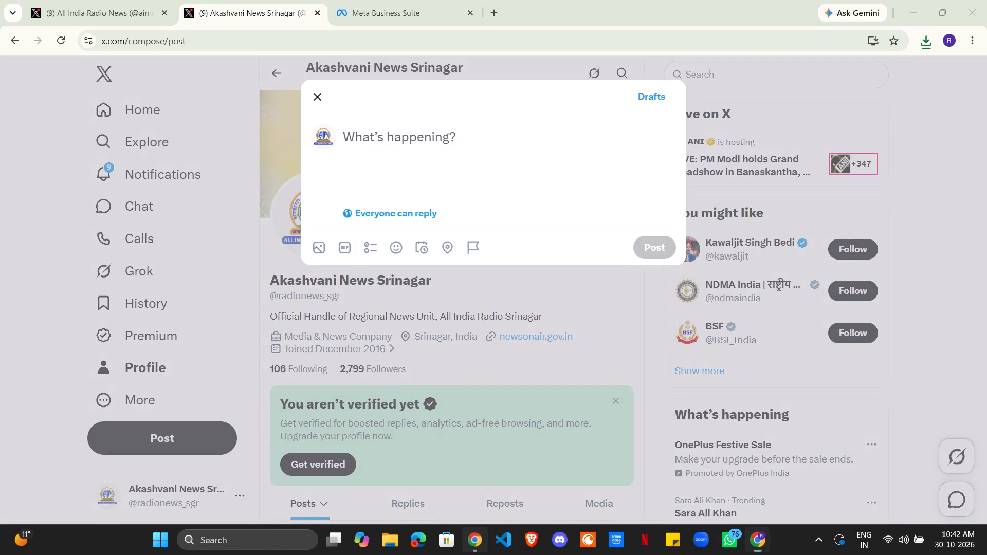
Copy ChatGPT's rewritten Nasha Mukt Bharat Abhiyaan pledge caption into the new X post.
left_click_drag(336, 250, 797, 288)
key("ctrl+c")
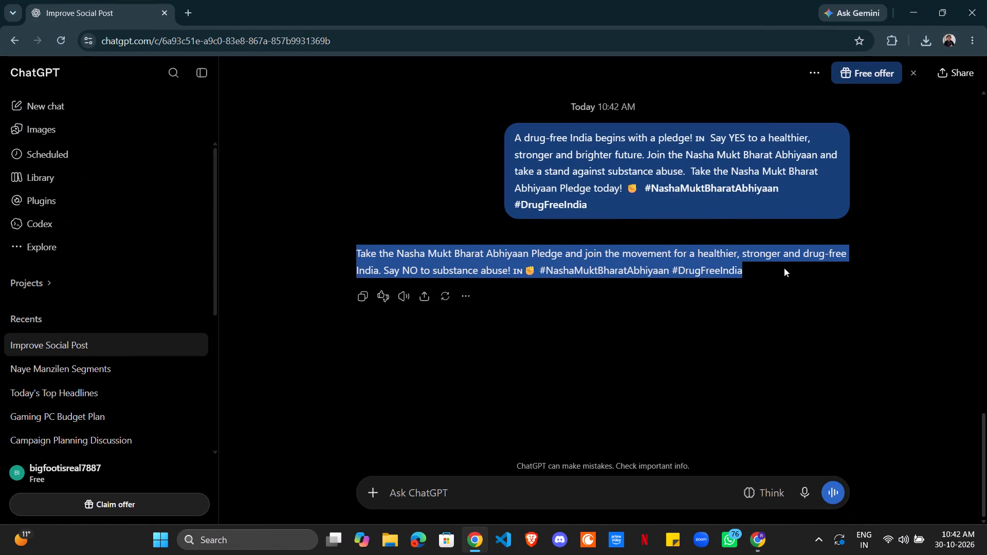
left_click(911, 0)
key("ctrl+v")
Remove the flag and fist emojis from the X caption and set the hashtags apart below a blank line.
left_click(598, 161)
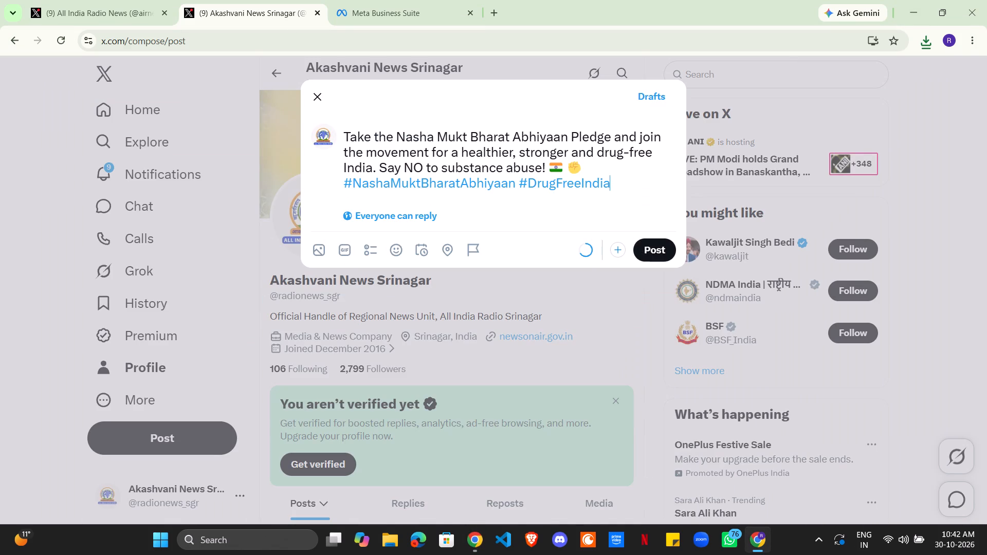
left_click(595, 164)
key("BackSpace")
key("BackSpace")
key("BackSpace")
key("Return")
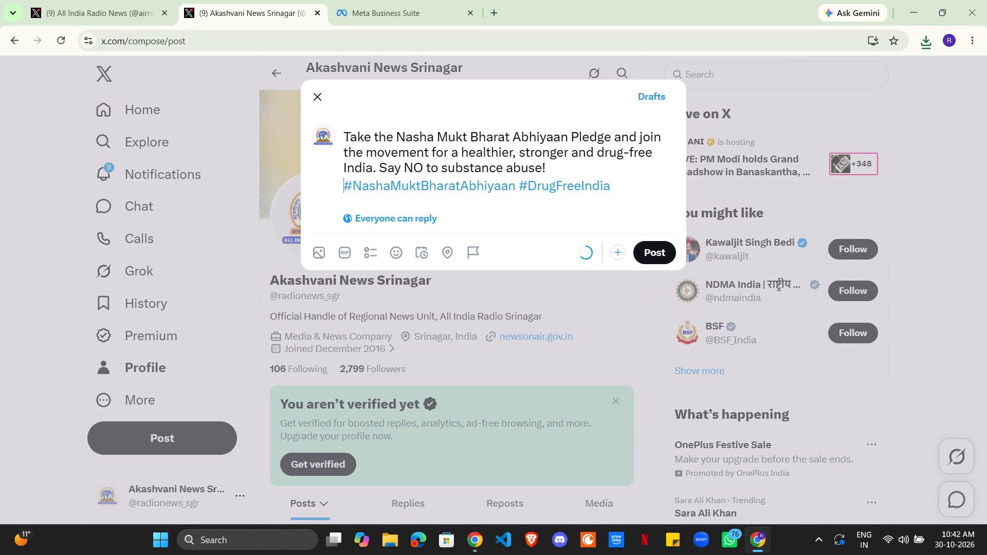
key("Return")
key("ctrl+a")
key("ctrl+c")
left_click(505, 181)
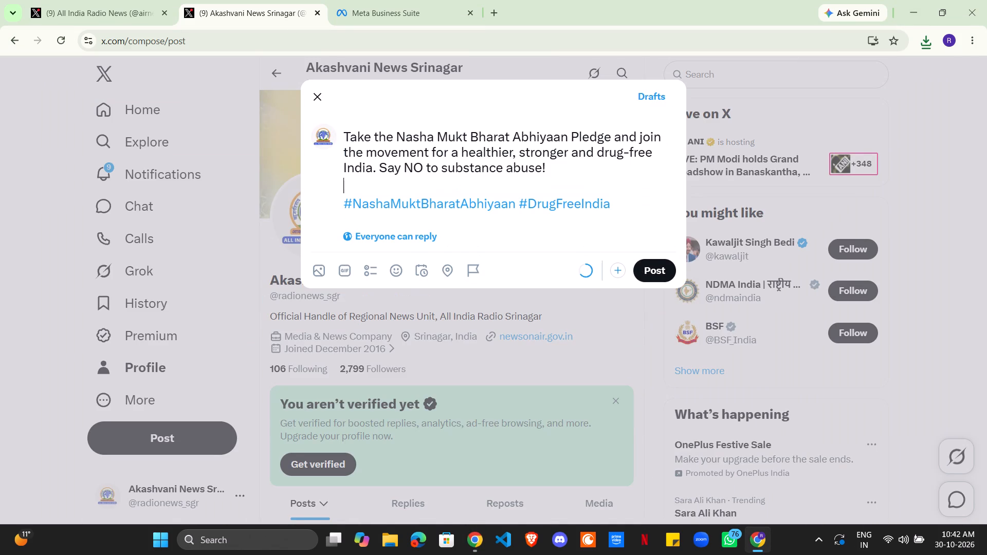
Attach the saved Nasha Mukt Bharat Abhiyaan poster image from the Desktop to the X post.
left_click_drag(631, 0, 823, 35)
left_click_drag(467, 414, 635, 243)
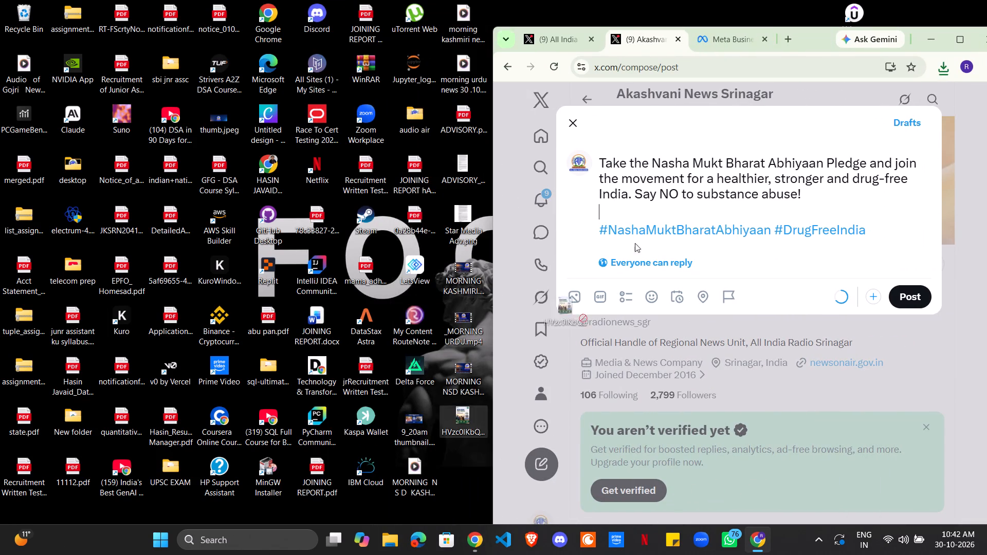
left_click_drag(635, 243, 667, 233)
left_click(730, 38)
left_click(650, 26)
left_click(647, 38)
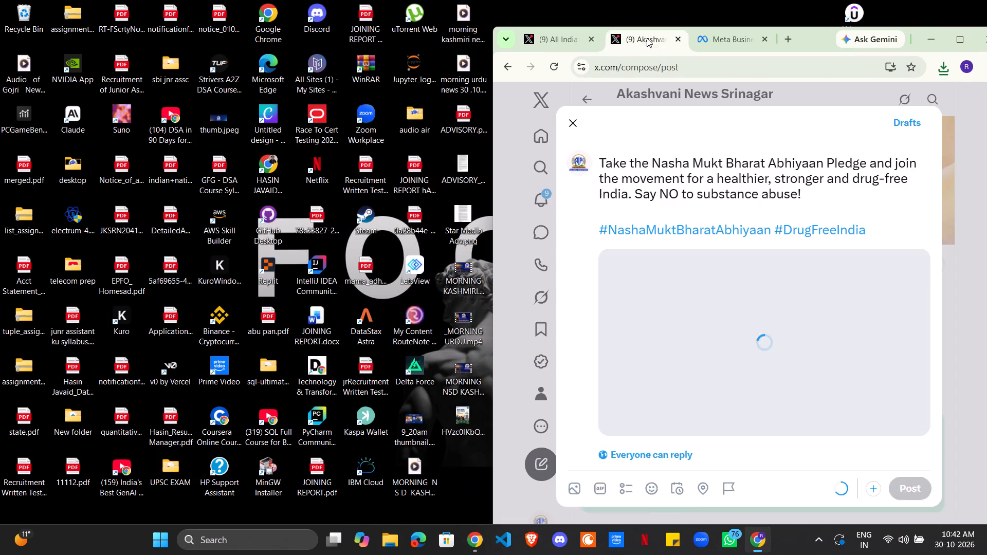
Copy the full X caption into the text of the new Meta Business Suite post.
key("ctrl+a")
key("ctrl+c")
left_click(724, 43)
left_click_drag(817, 42, 733, 0)
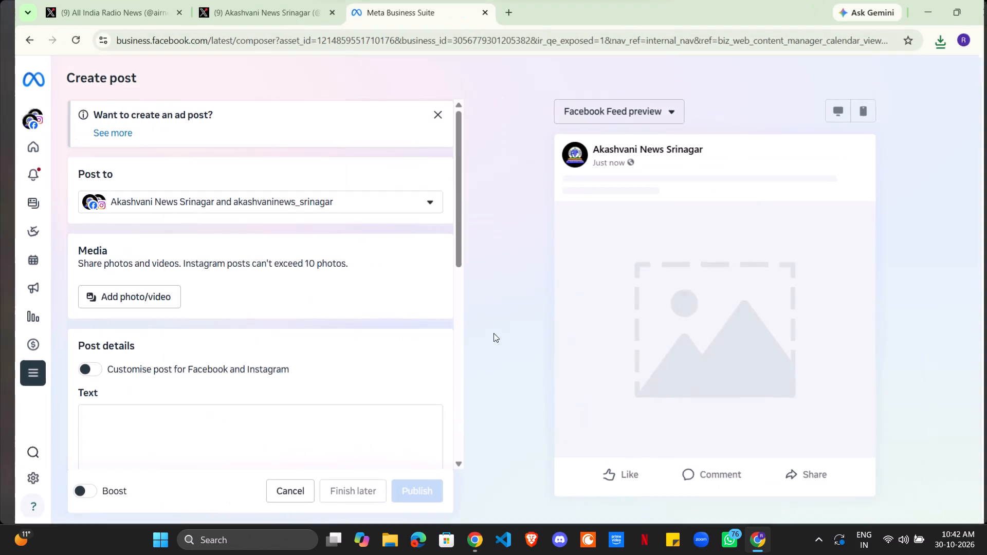
left_click(331, 422)
key("ctrl+v")
Add the saved Nasha Mukt Bharat Abhiyaan poster image to the Meta Business Suite post.
left_click(135, 293)
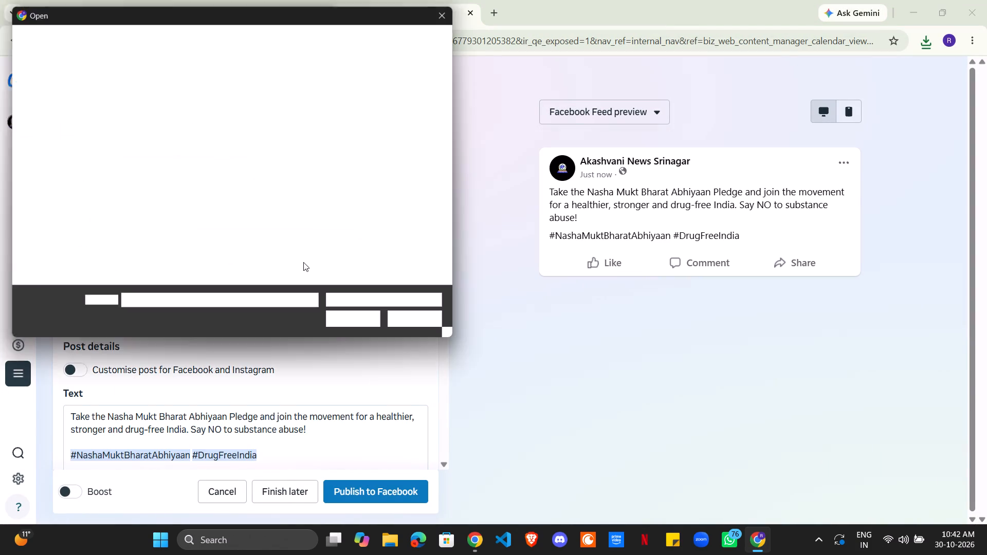
left_click(302, 276)
left_click(365, 324)
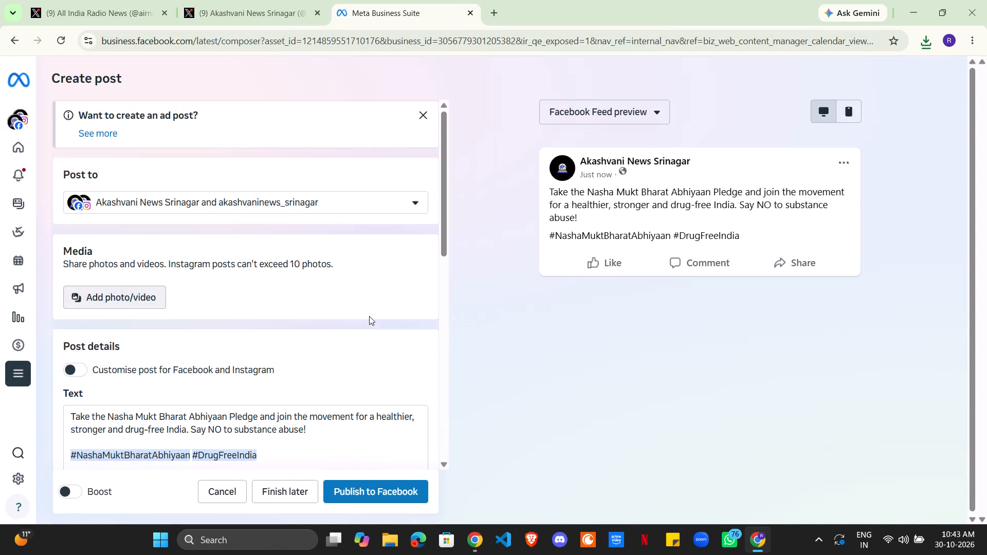
scroll(308, 315, "down", 3)
Return to the X post and search for mib among the people to tag in the image.
left_click(208, 5)
scroll(360, 355, "down", 4)
left_click(381, 424)
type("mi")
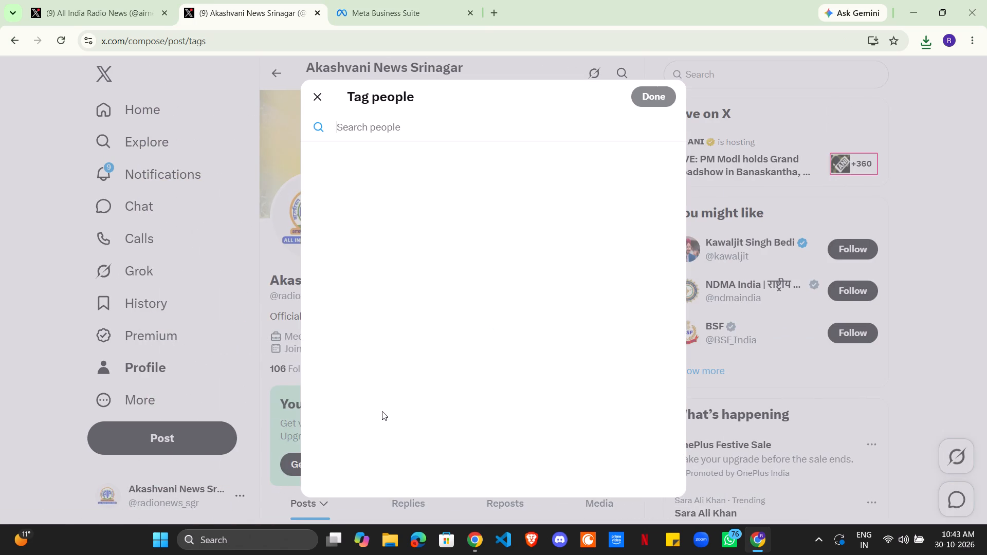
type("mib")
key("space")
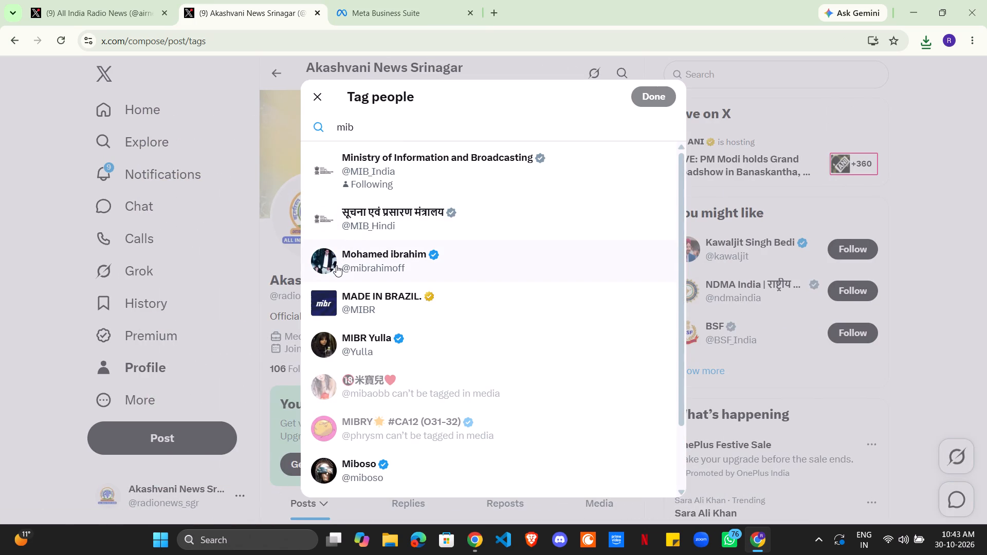
left_click(426, 175)
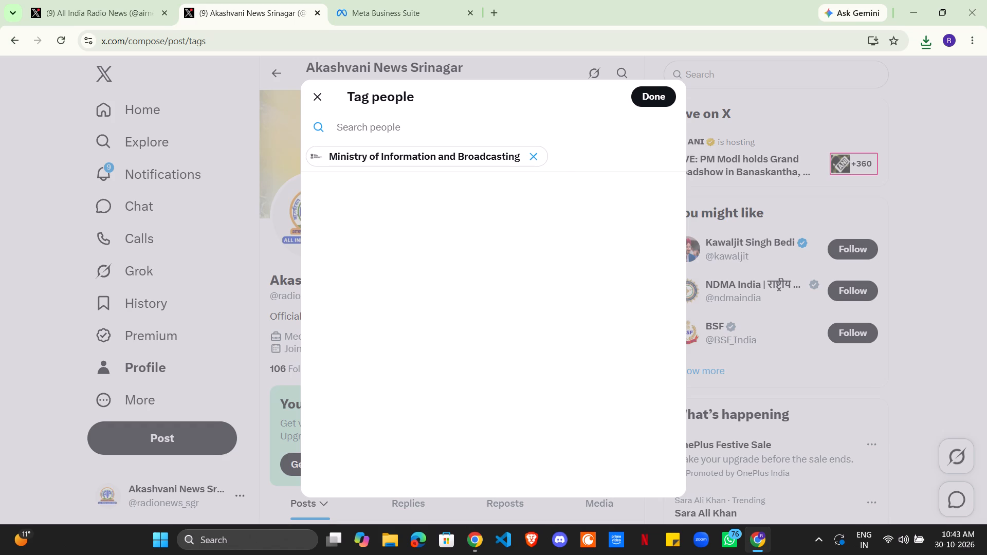
type("all")
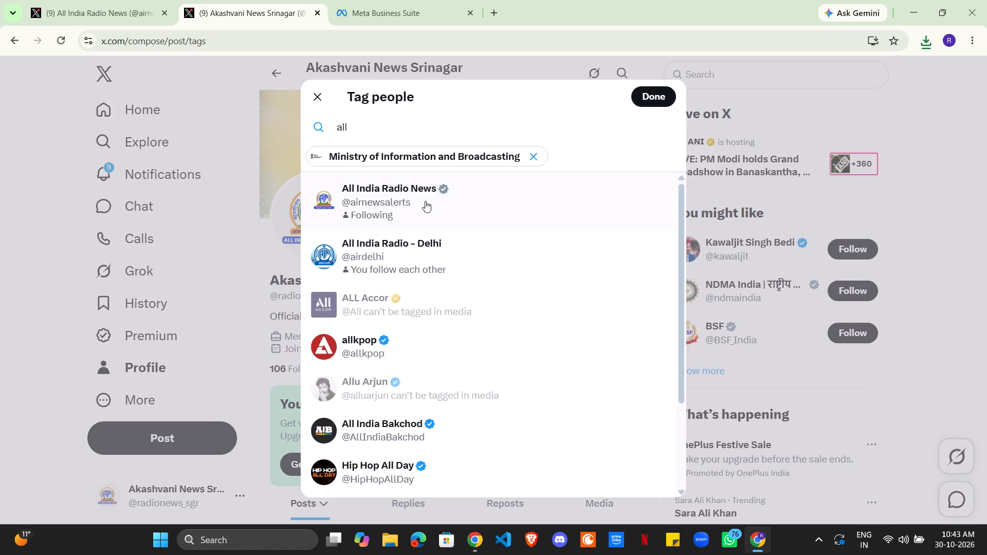
left_click(403, 202)
left_click(661, 100)
scroll(472, 209, "down", 5)
left_click(453, 172)
scroll(462, 208, "down", 6)
left_click(644, 485)
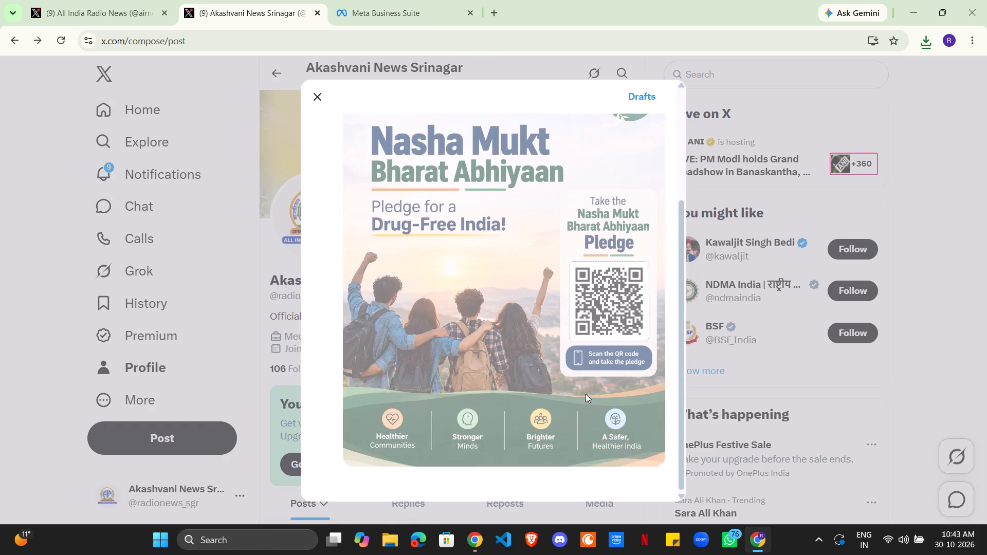
Publish the Nasha Mukt Bharat Abhiyaan post to Facebook and Instagram from Meta Business Suite.
left_click(394, 0)
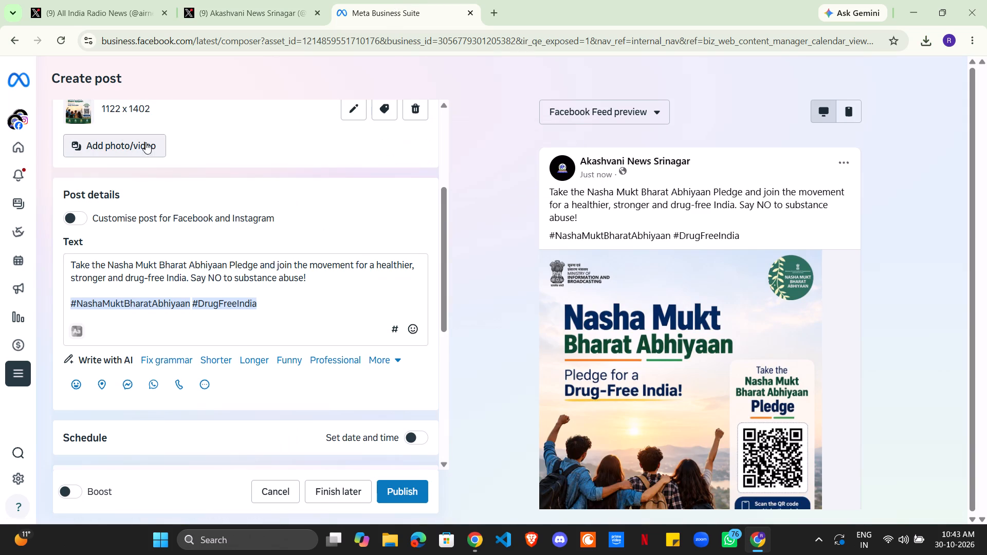
scroll(387, 316, "down", 3)
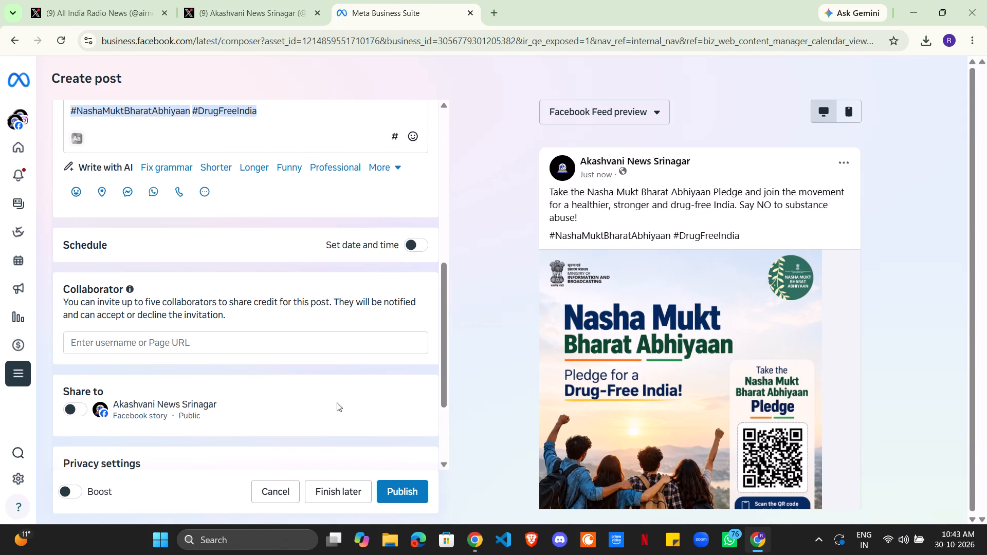
scroll(309, 417, "up", 5)
left_click(403, 499)
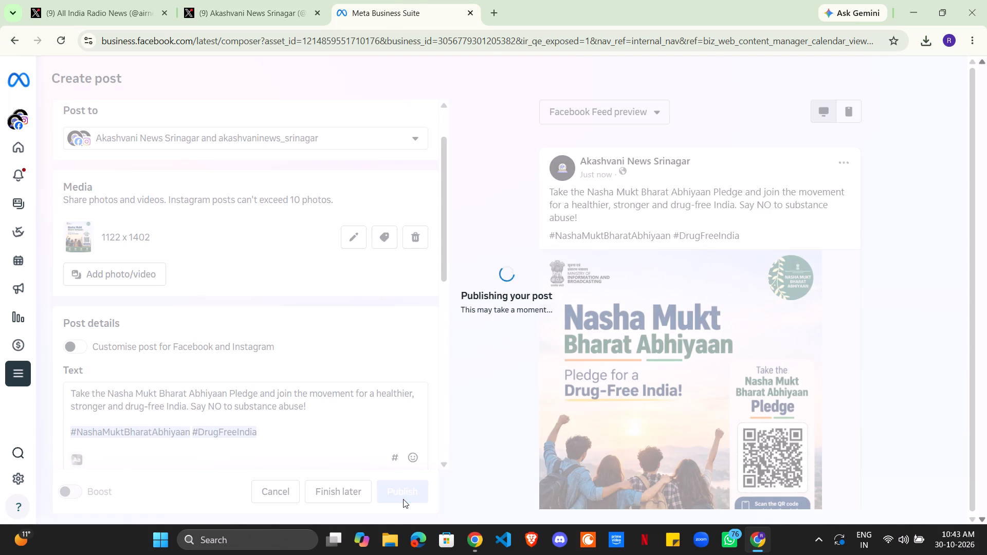
Check the new pledge post on the Akashvani News Srinagar X profile and the publishing progress in Meta Business Suite.
left_click(208, 0)
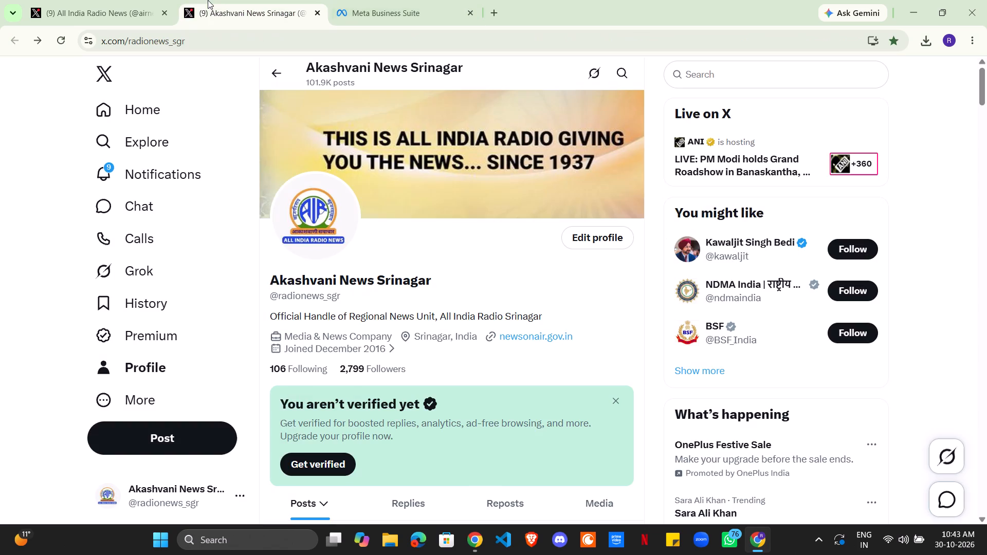
scroll(339, 429, "down", 4)
scroll(370, 390, "down", 4)
scroll(358, 379, "up", 4)
left_click(361, 0)
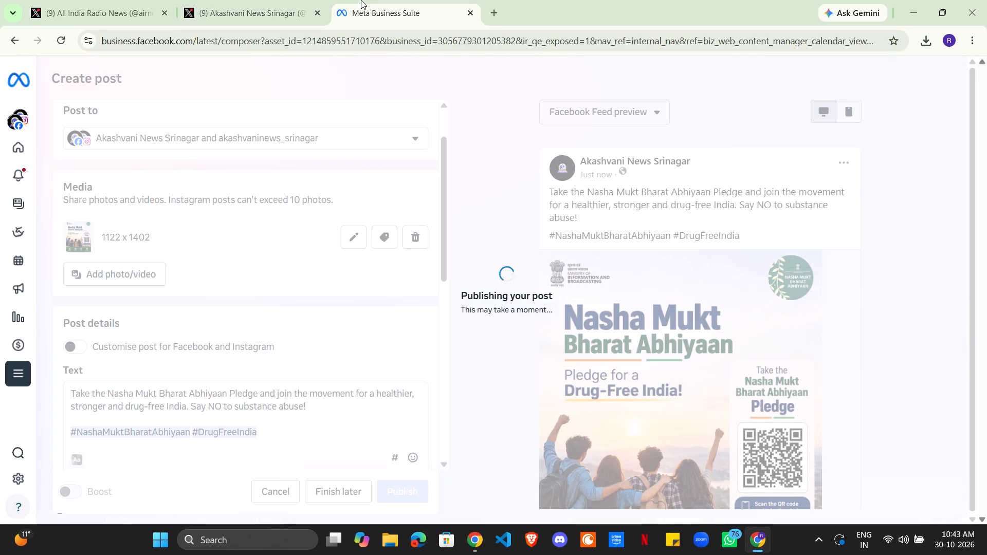
left_click(255, 0)
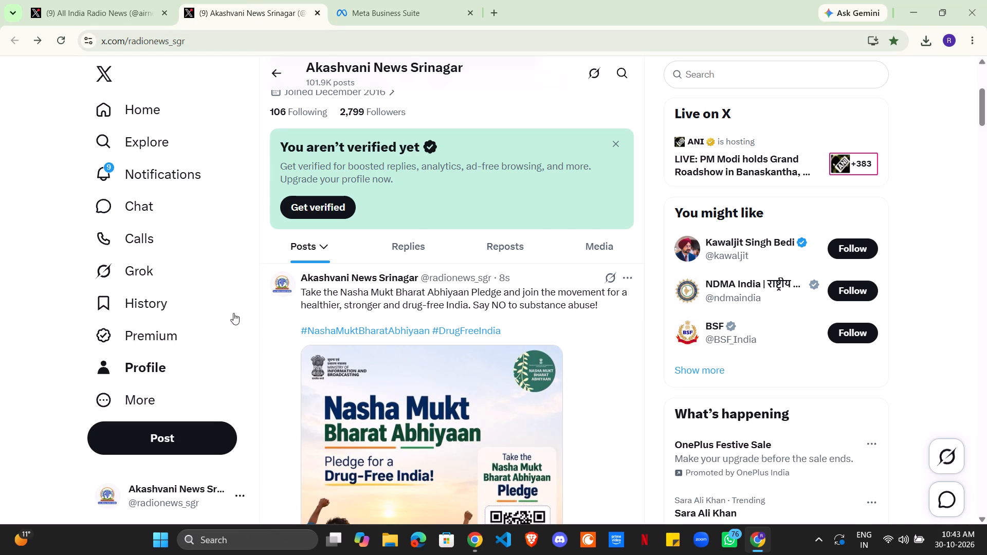
left_click(374, 0)
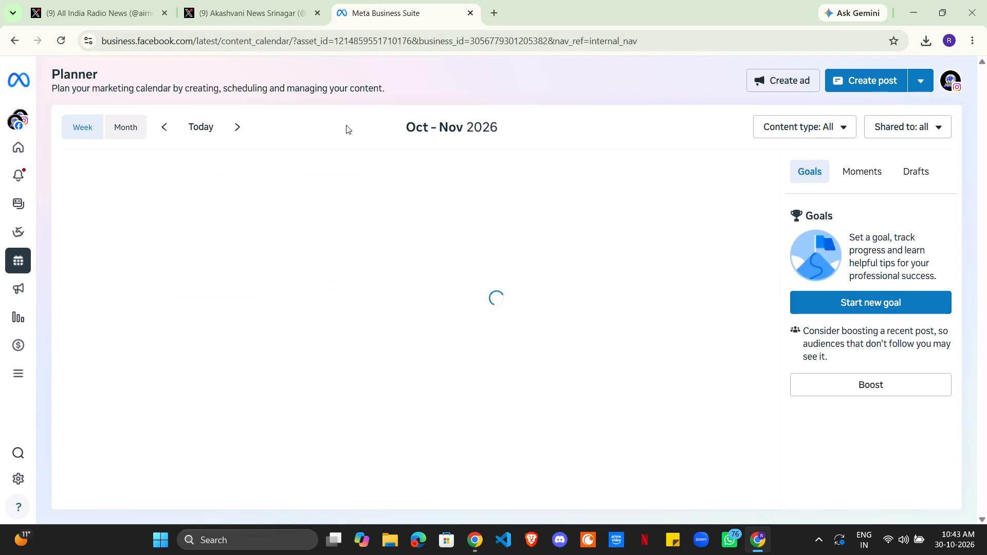
left_click(286, 8)
left_click(369, 0)
left_click(266, 0)
left_click(397, 0)
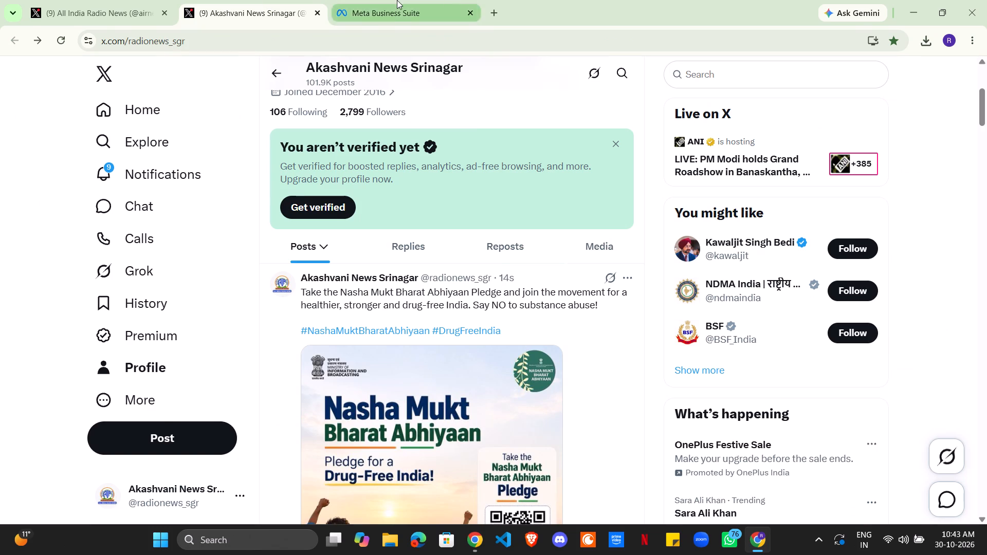
left_click(198, 0)
scroll(397, 224, "down", 7)
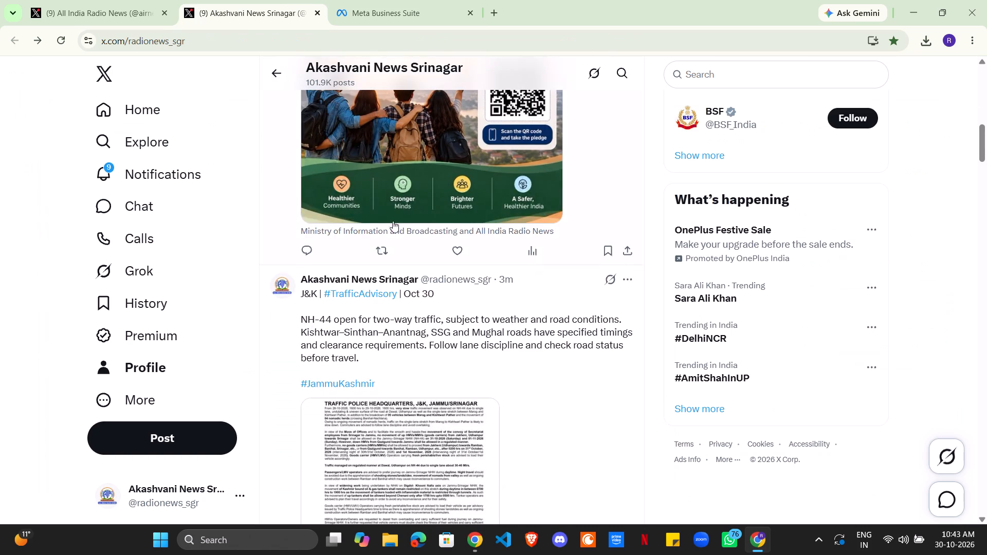
scroll(384, 240, "up", 4)
Return to the All India Radio News X profile and look through its posts above the pledge post.
left_click(114, 0)
scroll(433, 219, "up", 6)
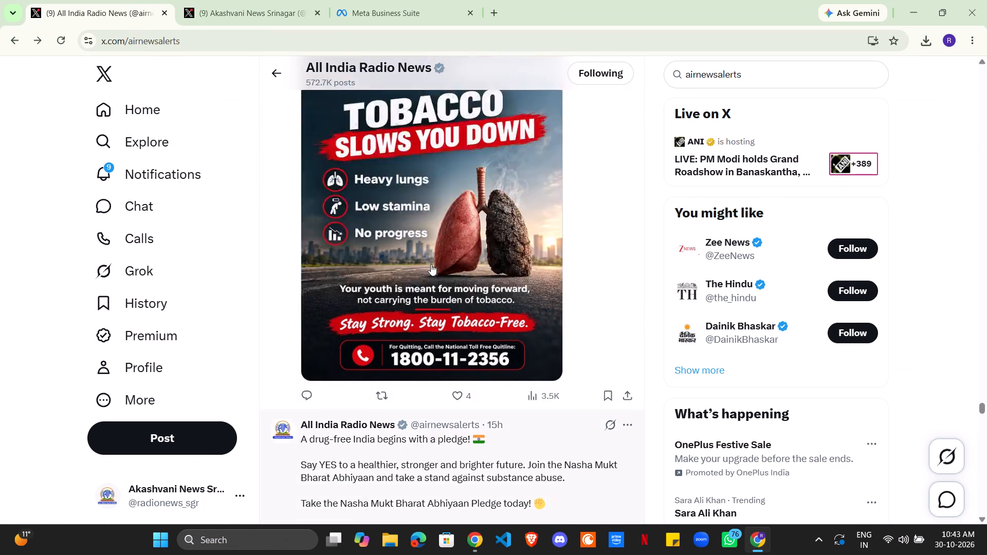
Go back through the All India Radio News posts, read the coastal resilience workshop post in full and return to the profile.
scroll(431, 264, "up", 6)
scroll(458, 314, "up", 14)
scroll(457, 311, "up", 8)
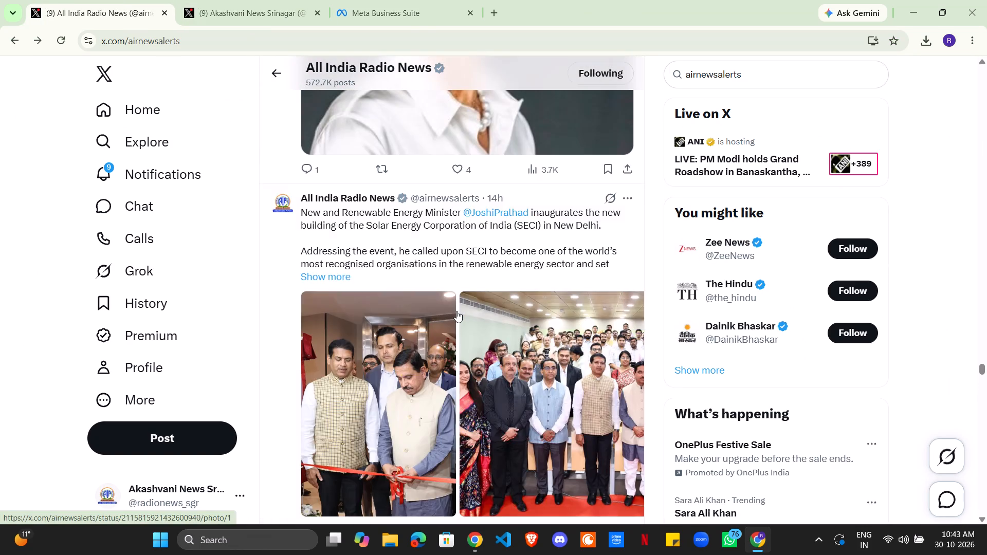
scroll(456, 310, "up", 14)
scroll(463, 316, "up", 8)
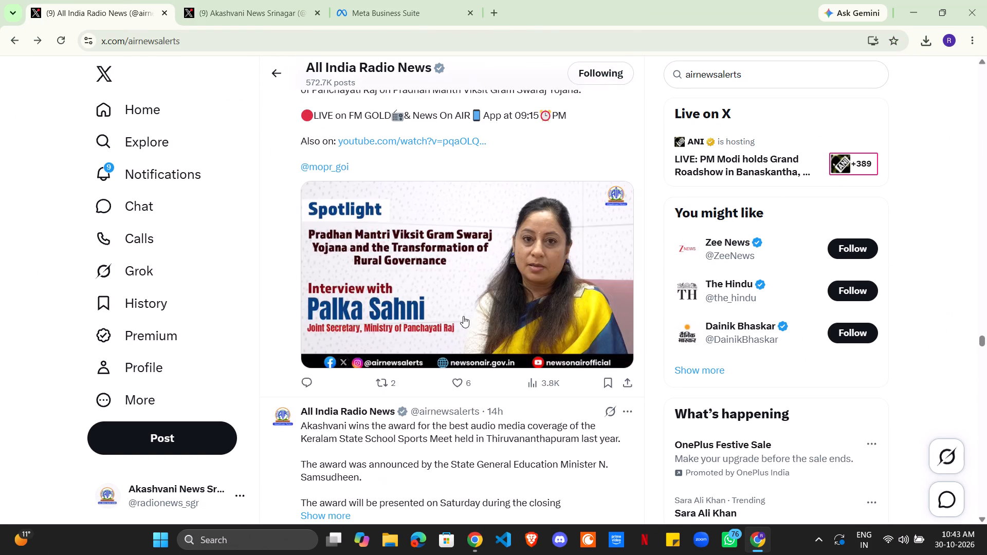
scroll(463, 316, "down", 7)
left_click(341, 419)
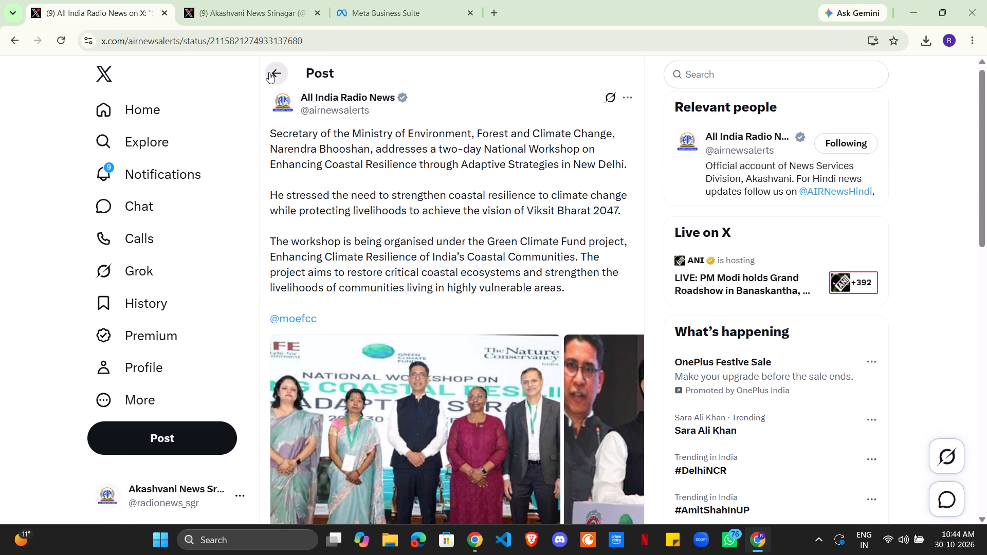
left_click(269, 72)
Review the newer All India Radio News posts, from the Spotlight interview up past the 29-10-2026 NewsAtNine headlines.
scroll(552, 250, "up", 9)
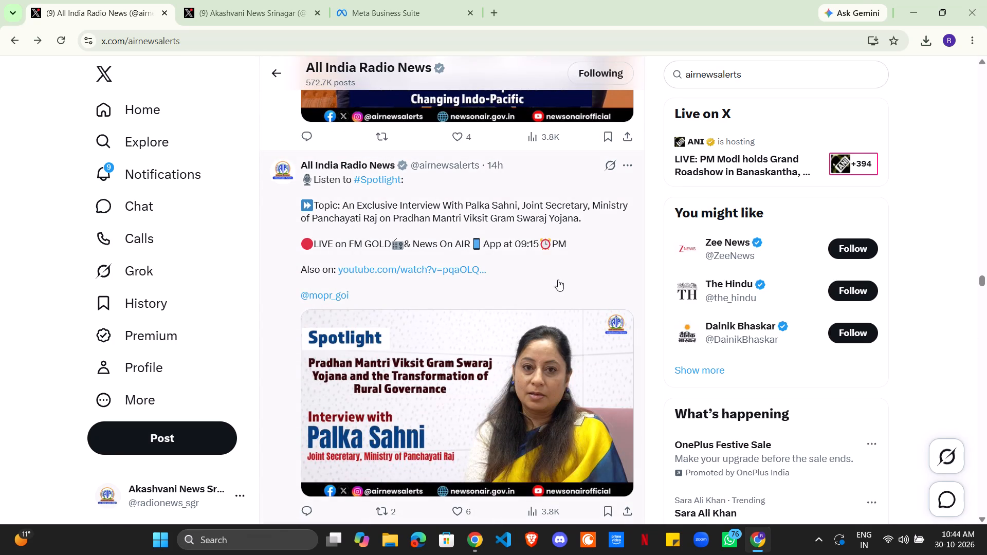
scroll(558, 278, "up", 11)
scroll(498, 243, "up", 2)
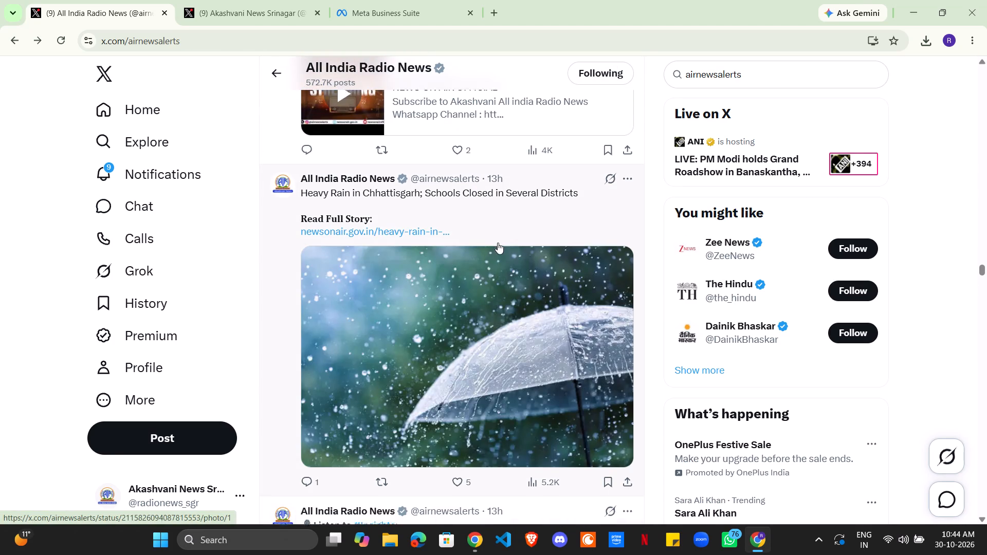
scroll(498, 243, "up", 8)
scroll(477, 279, "up", 6)
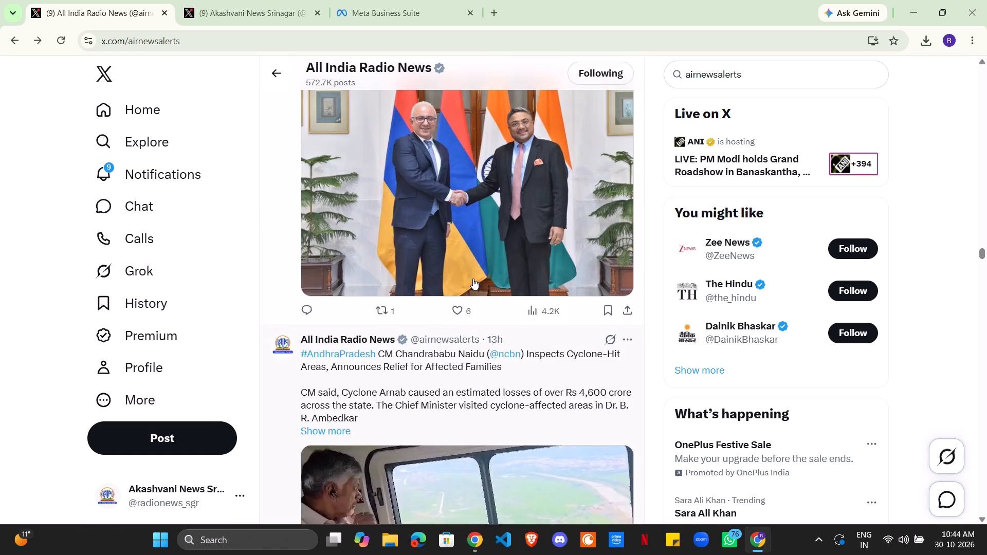
scroll(473, 281, "up", 13)
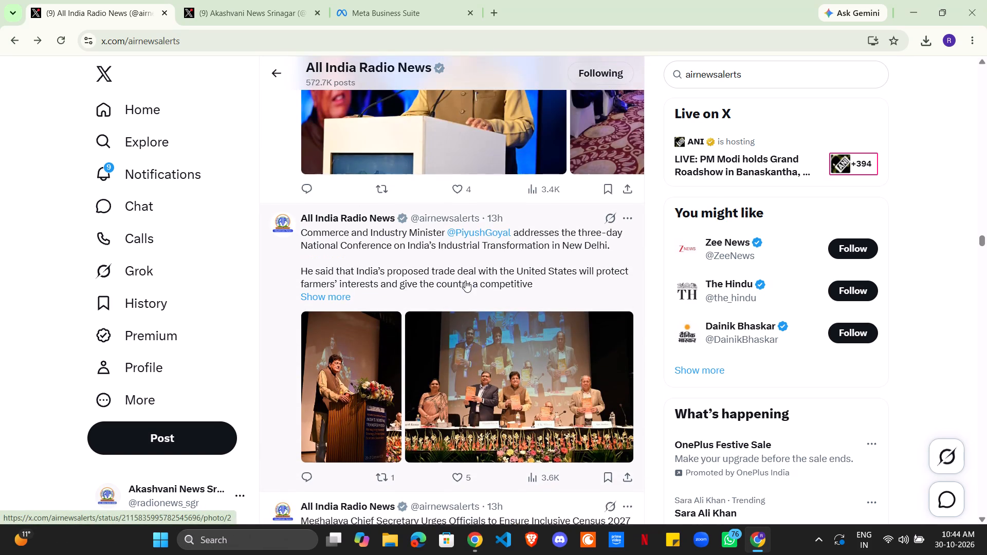
scroll(459, 287, "up", 10)
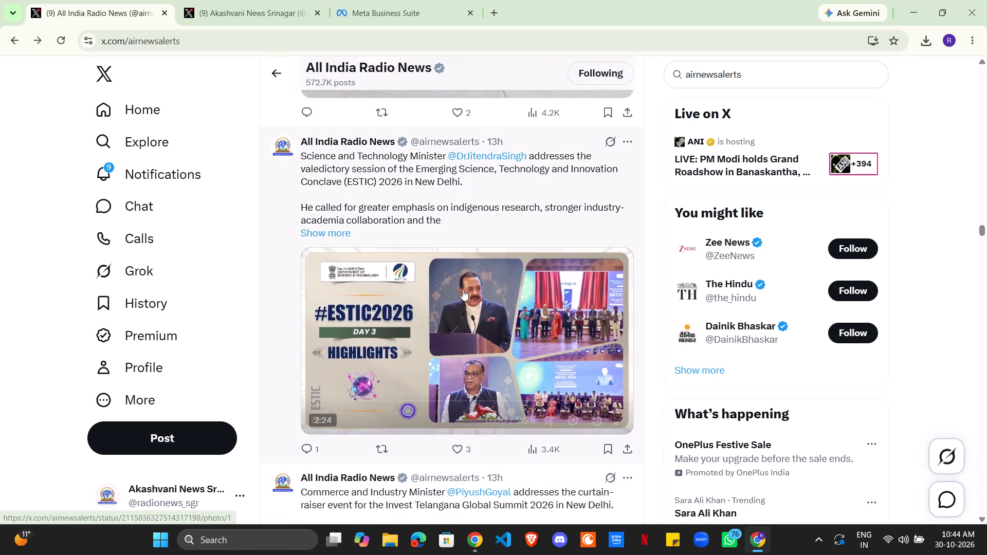
scroll(463, 289, "up", 14)
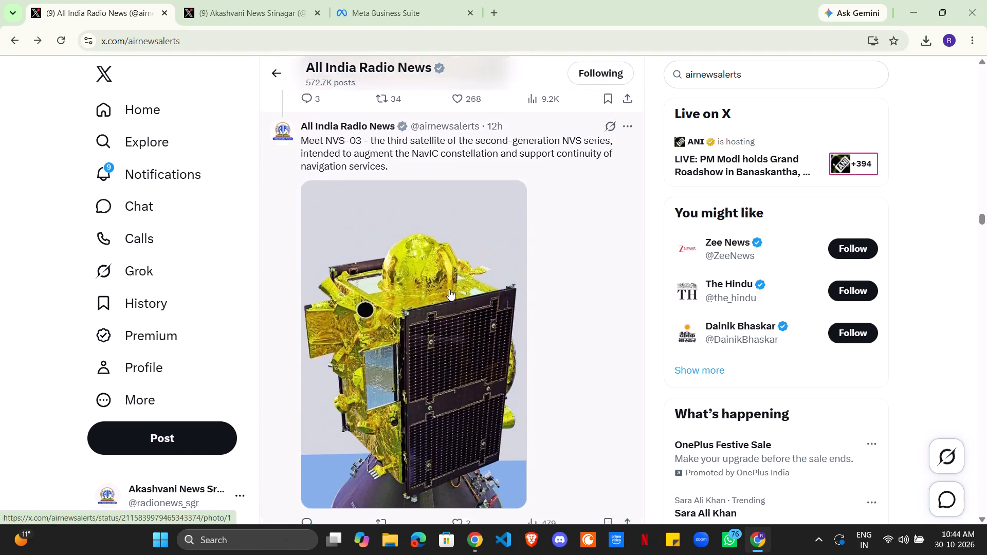
scroll(446, 289, "up", 17)
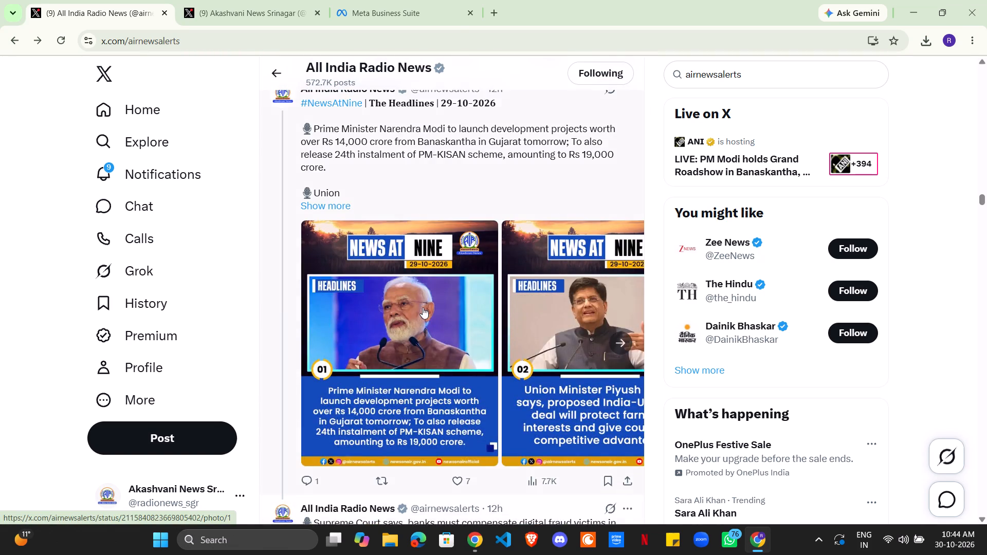
scroll(434, 290, "up", 7)
left_click(333, 254)
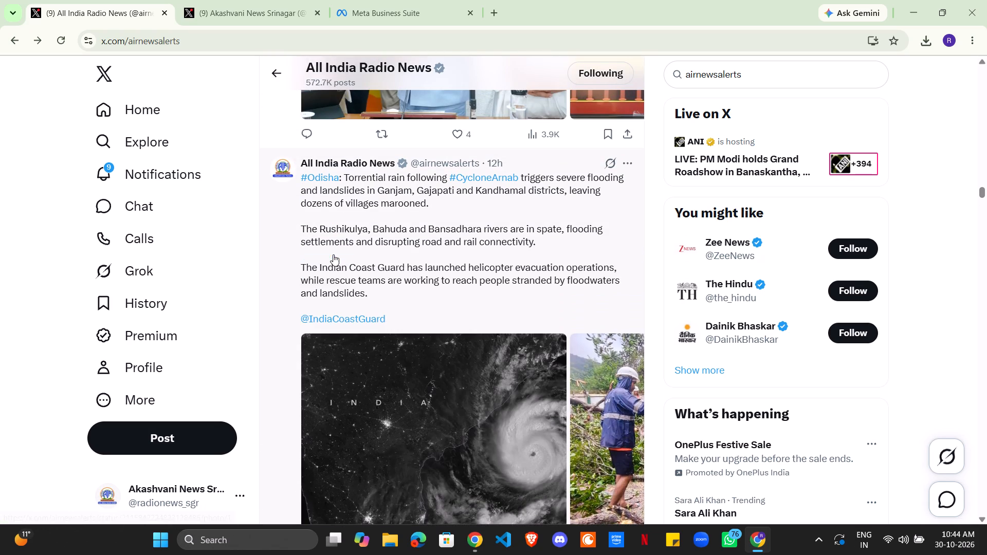
left_click_drag(424, 318, 305, 180)
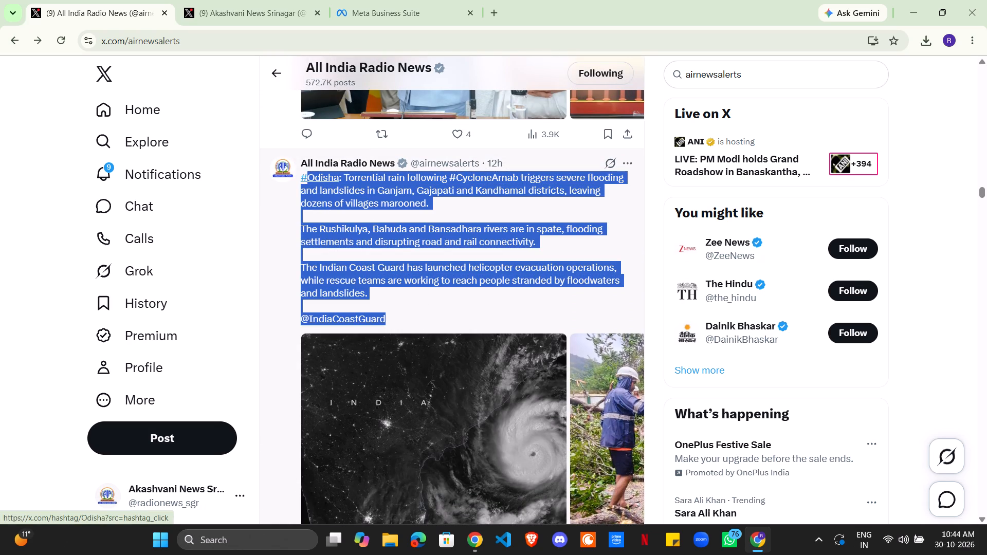
left_click_drag(305, 180, 302, 178)
key("ctrl+c")
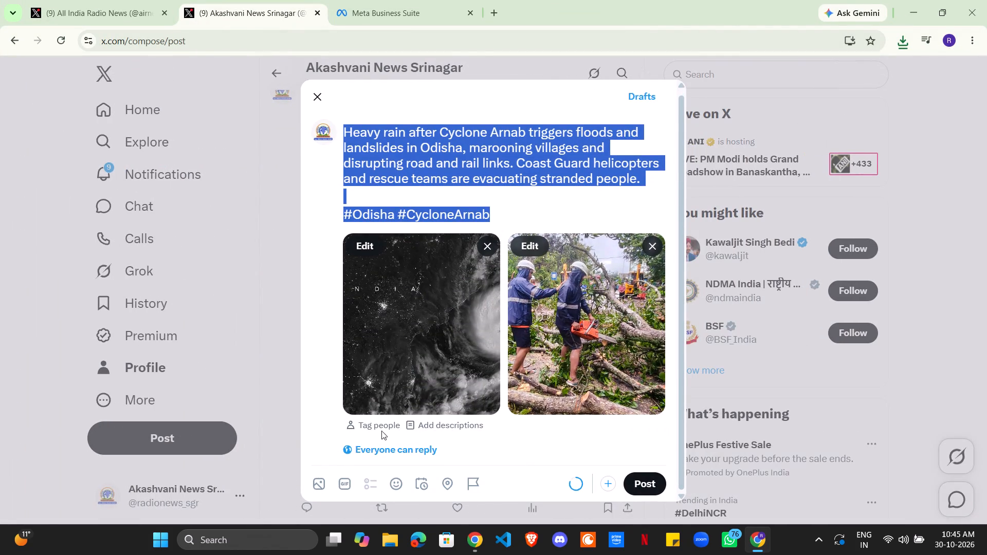
left_click(381, 429)
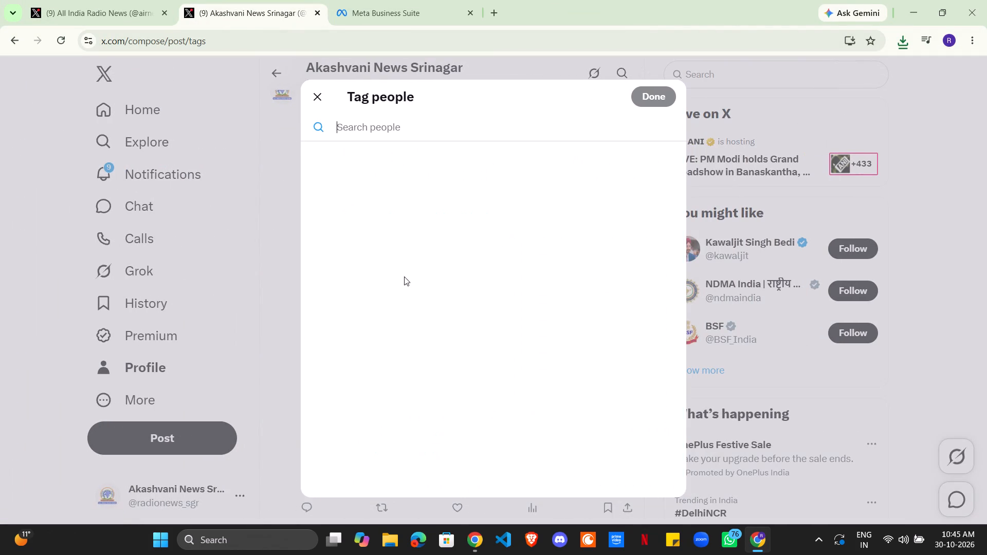
key("b")
key("BackSpace")
key("n")
left_click(397, 170)
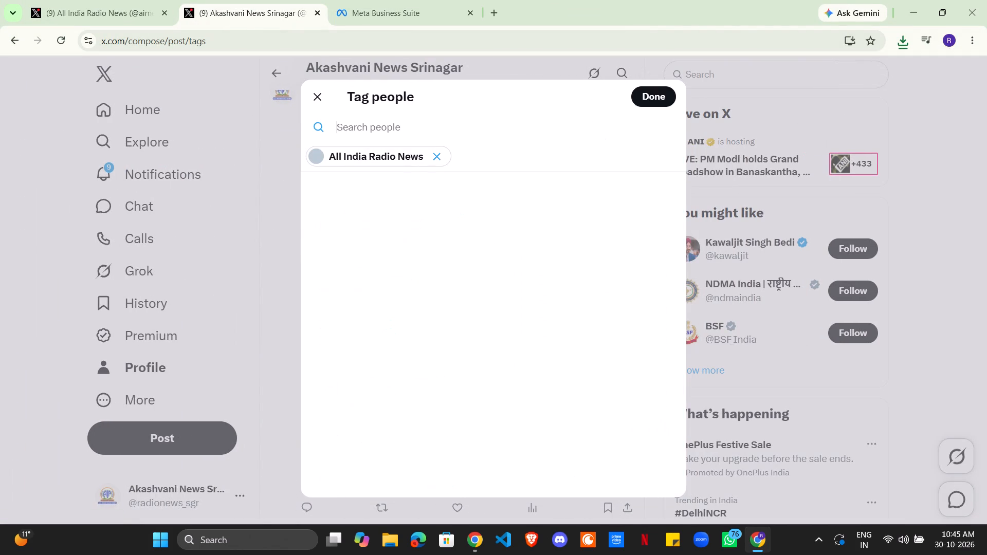
left_click(659, 98)
left_click(523, 177)
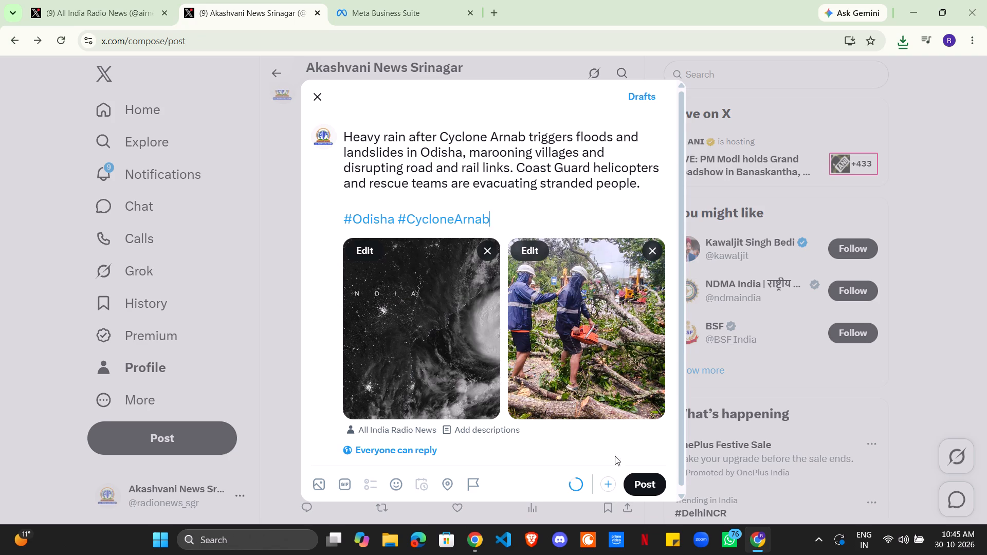
left_click(650, 483)
Create a new Meta Business Suite post with the copied Cyclone Arnab text and start adding its photos.
left_click(375, 0)
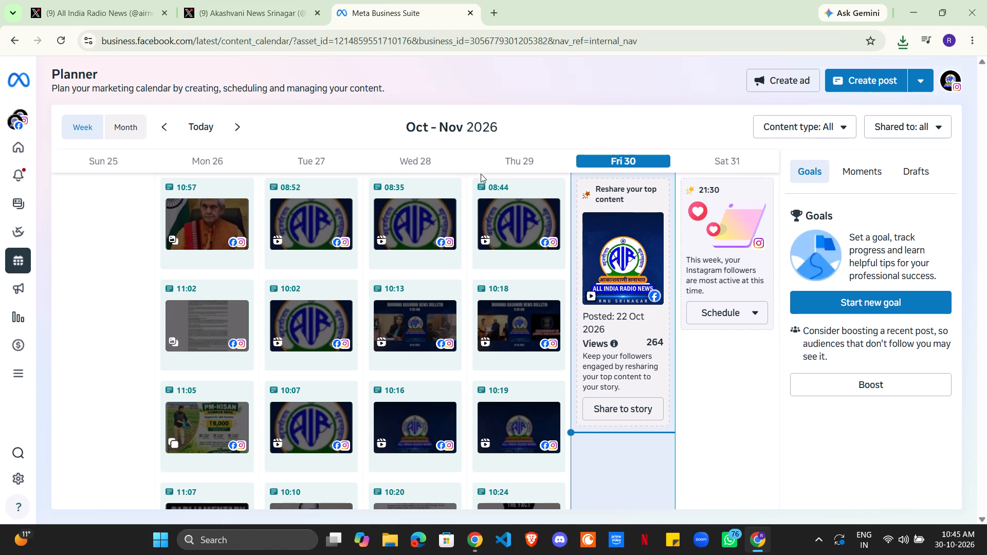
left_click(879, 80)
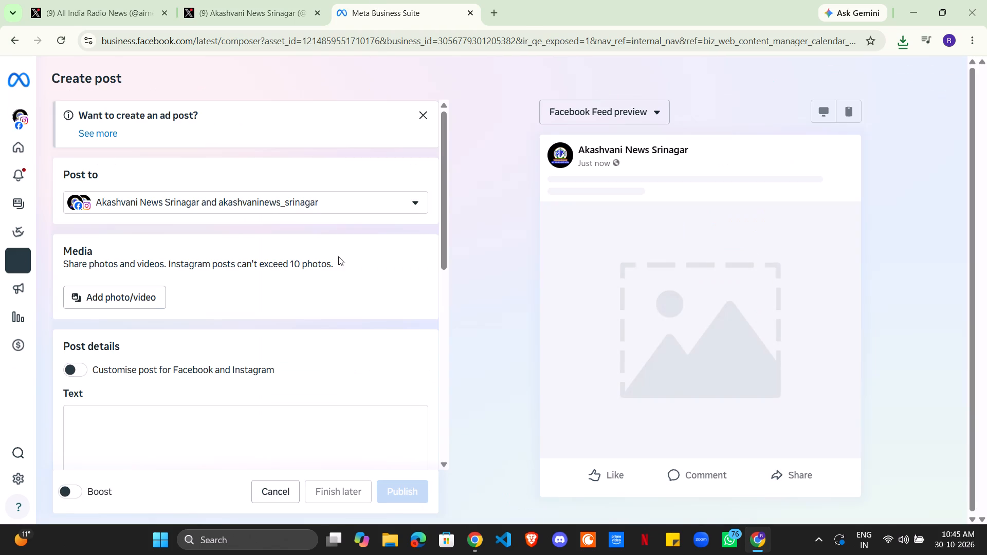
left_click(185, 425)
key("ctrl+v")
left_click(131, 303)
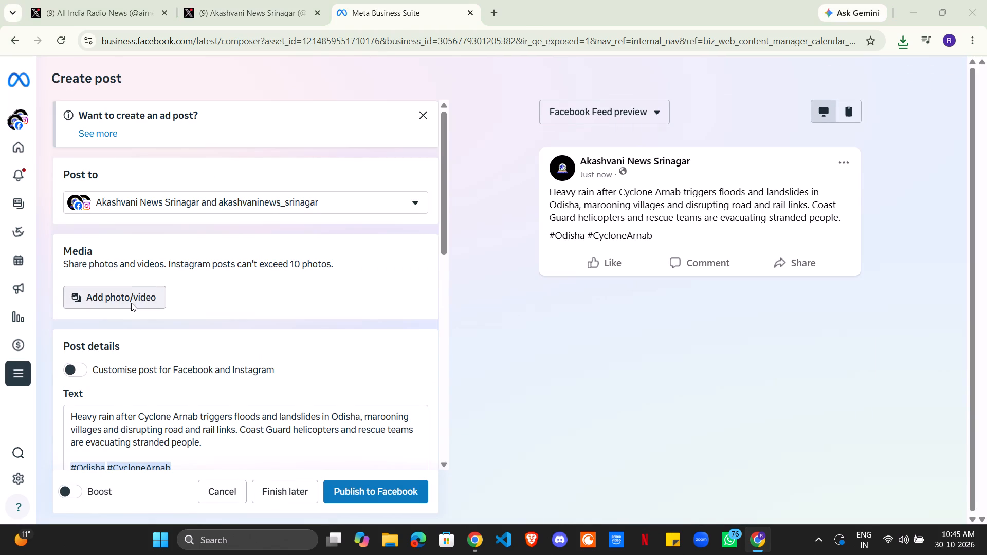
Add the desktop images 1.jpg and 2.jpg to the Cyclone Arnab post in Meta Business Suite.
scroll(363, 236, "down", 2)
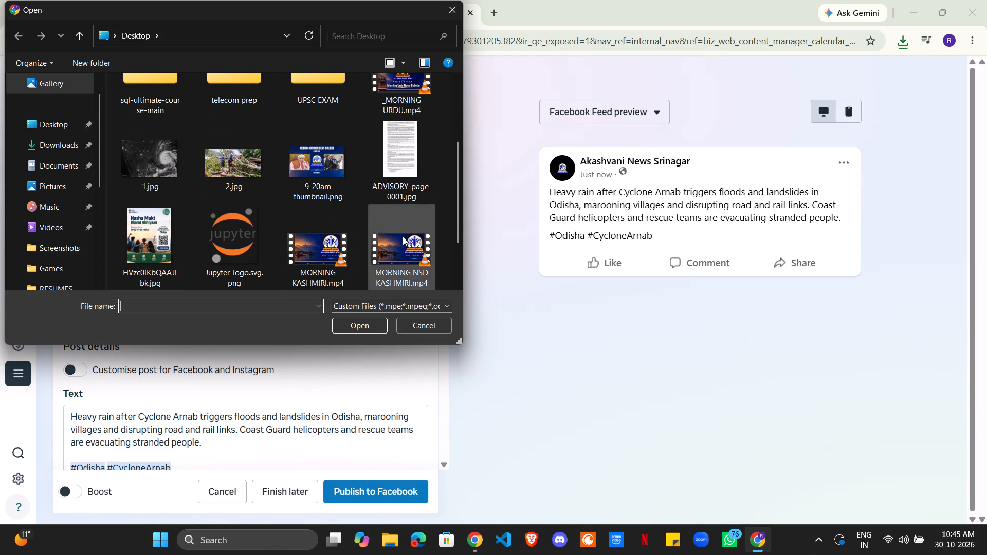
left_click(156, 162)
left_click(257, 171, "ctrl")
left_click(355, 321)
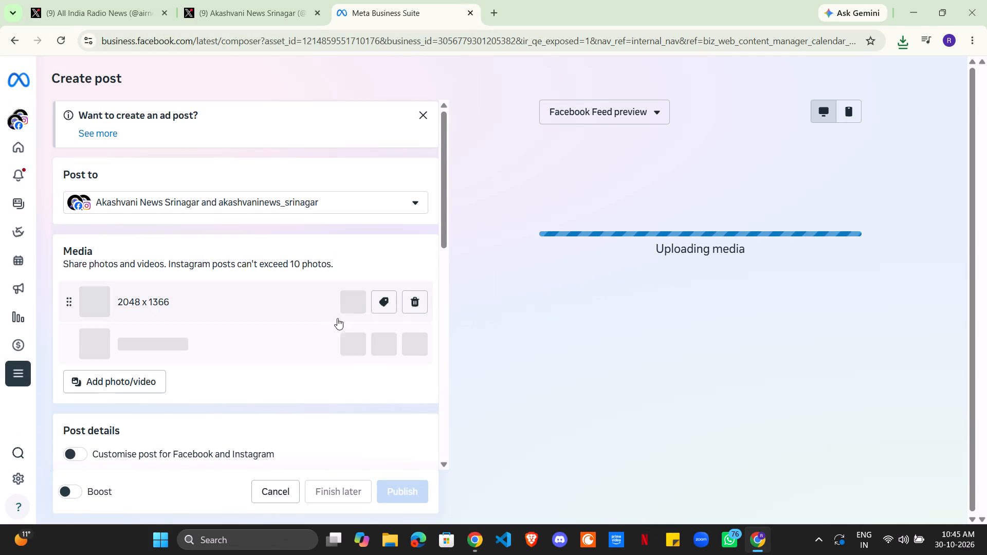
Crop both post photos to the horizontal 1.91:1 ratio, shift the cyclone satellite image's crop slightly upward, and apply the edits.
left_click(344, 409)
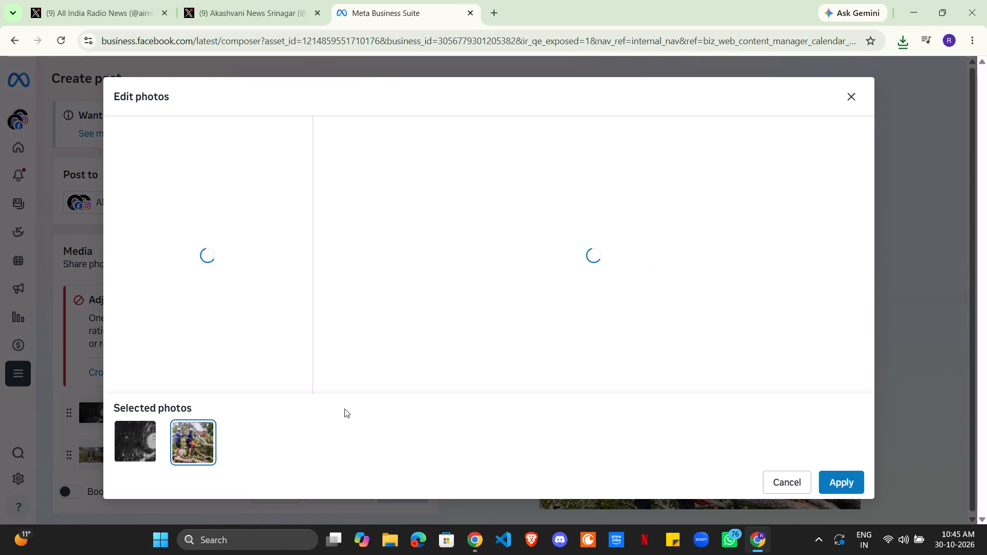
scroll(397, 274, "down", 4)
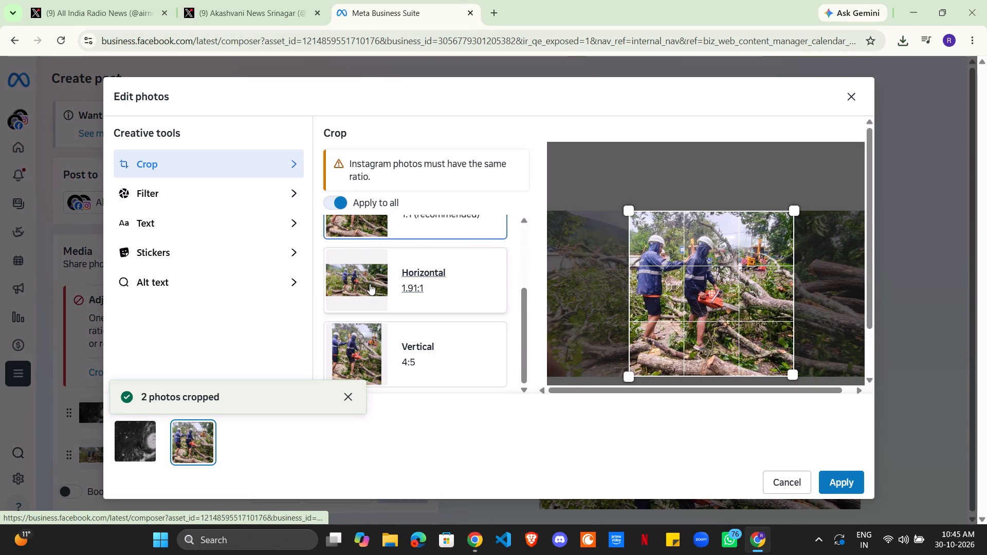
left_click(370, 284)
left_click(132, 449)
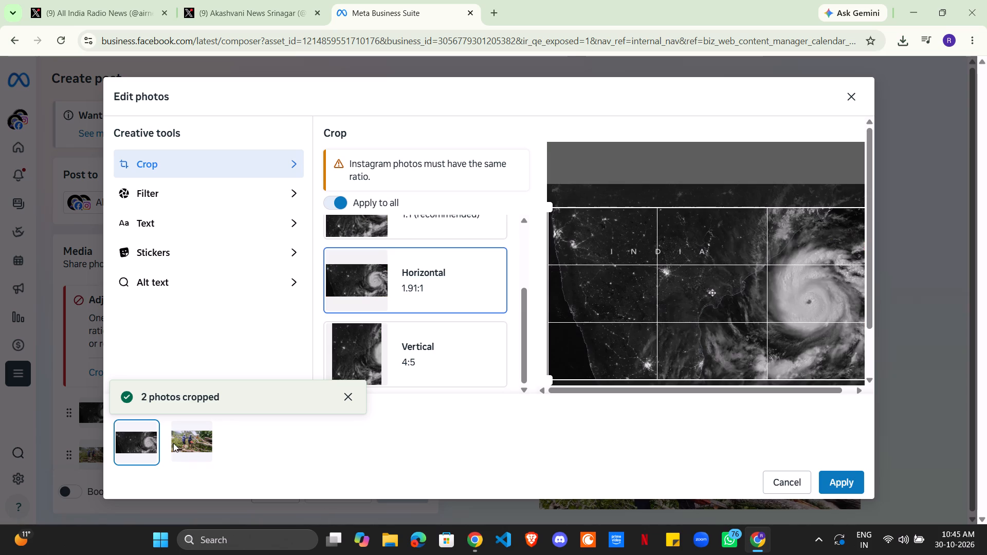
left_click_drag(645, 332, 648, 318)
left_click(858, 488)
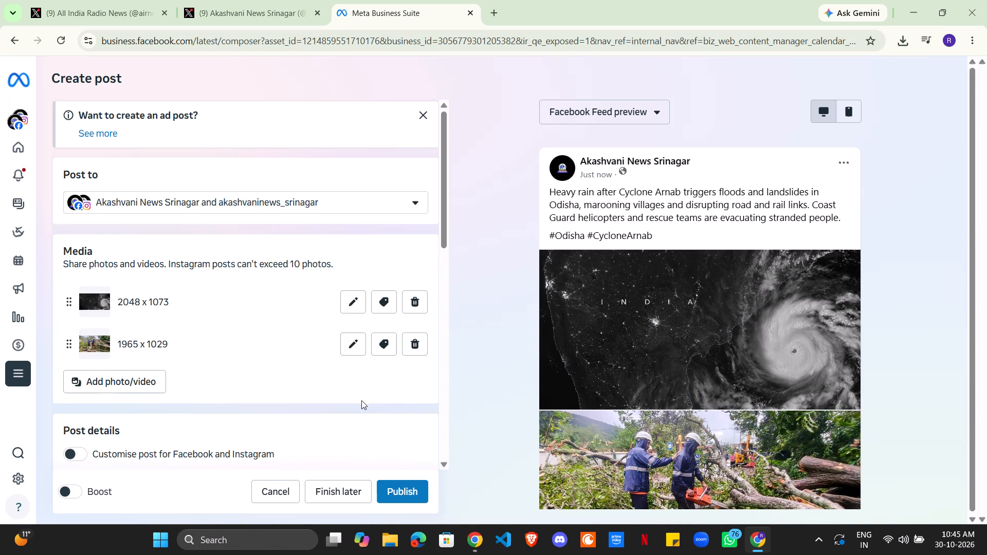
Publish the Cyclone Arnab post to Facebook and Instagram.
left_click(411, 496)
Check the Akashvani News Srinagar profile on X, and look through older All India Radio News posts for more content to share.
left_click(189, 0)
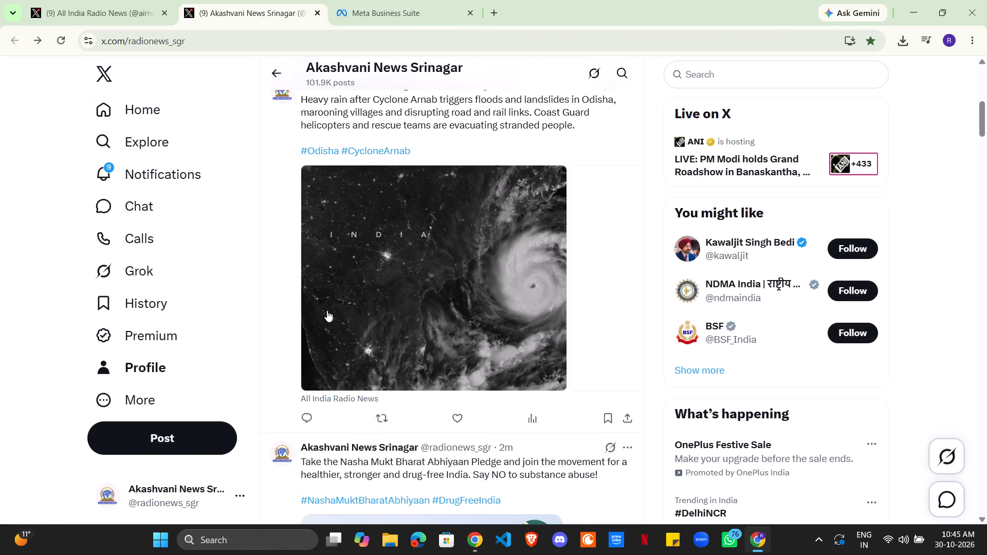
scroll(322, 468, "up", 13)
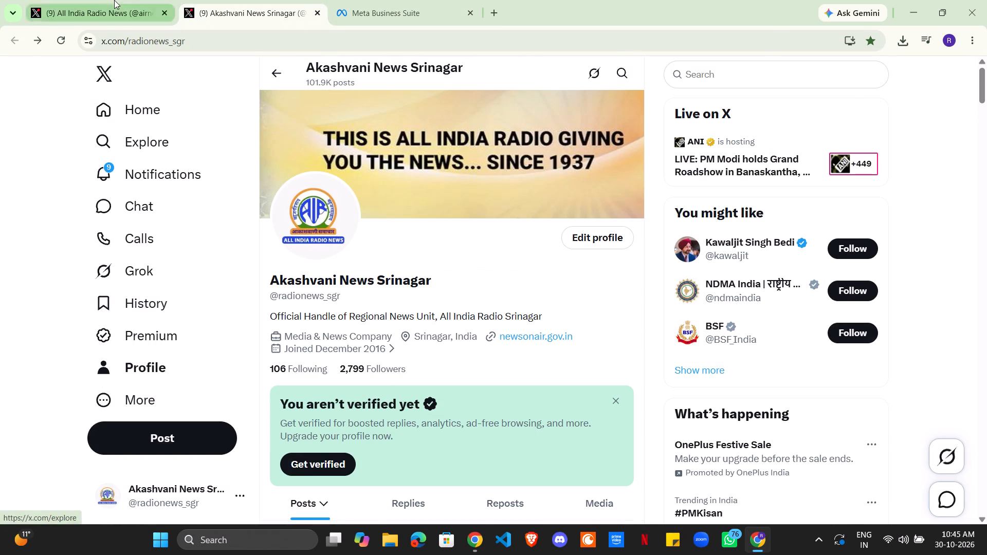
left_click(114, 0)
left_click(155, 276)
scroll(392, 287, "down", 5)
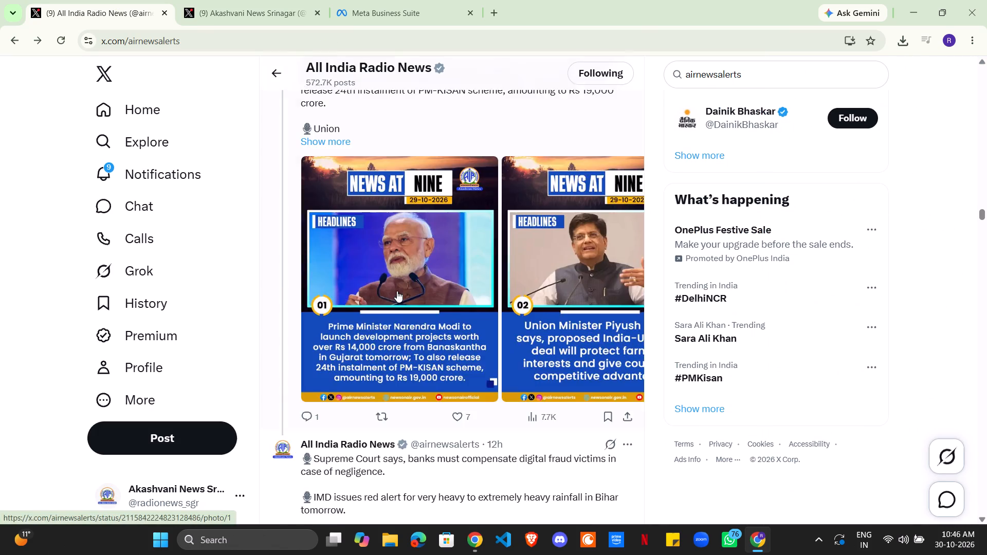
scroll(397, 291, "down", 12)
scroll(361, 335, "down", 20)
scroll(361, 335, "down", 2)
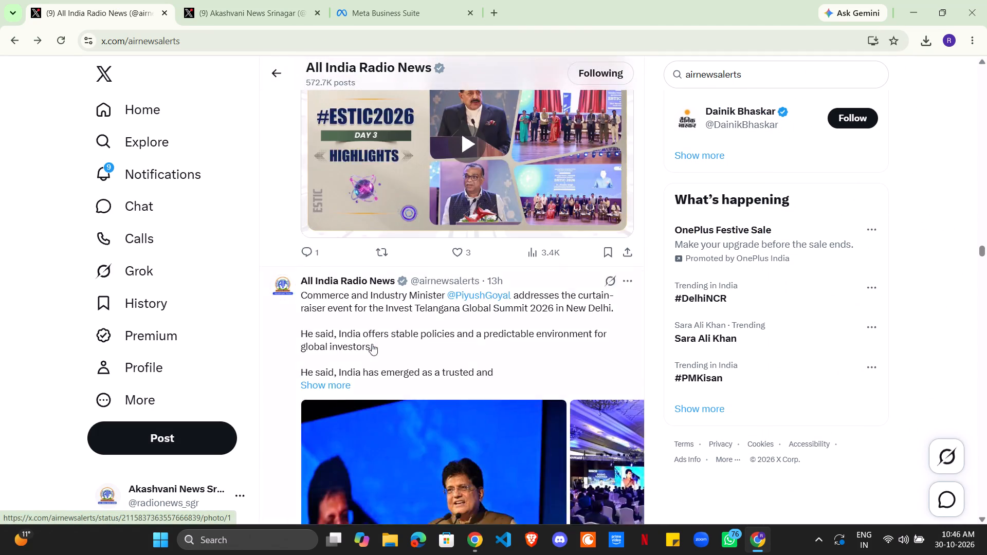
scroll(372, 344, "down", 20)
scroll(372, 344, "down", 20)
scroll(372, 344, "down", 6)
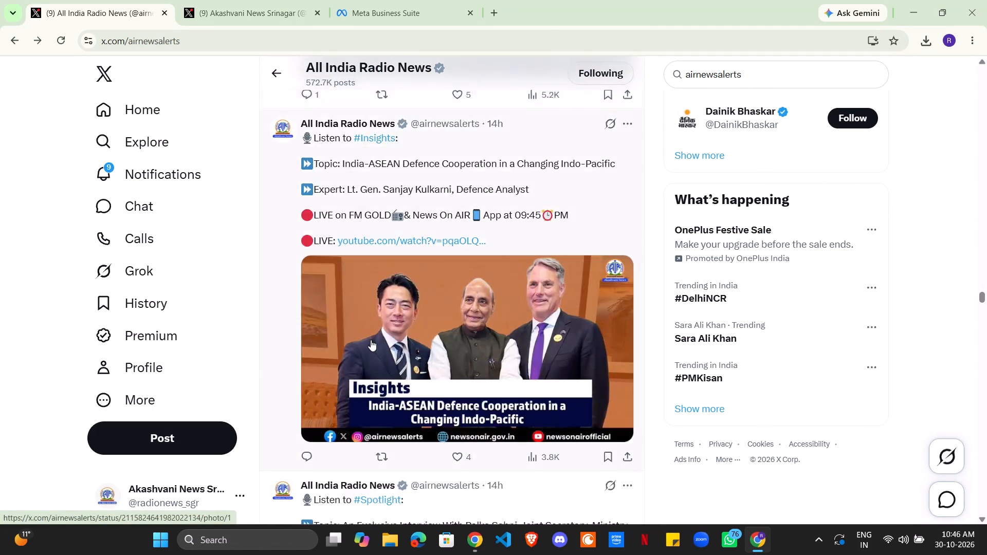
scroll(371, 340, "down", 16)
scroll(371, 339, "down", 8)
scroll(372, 339, "down", 18)
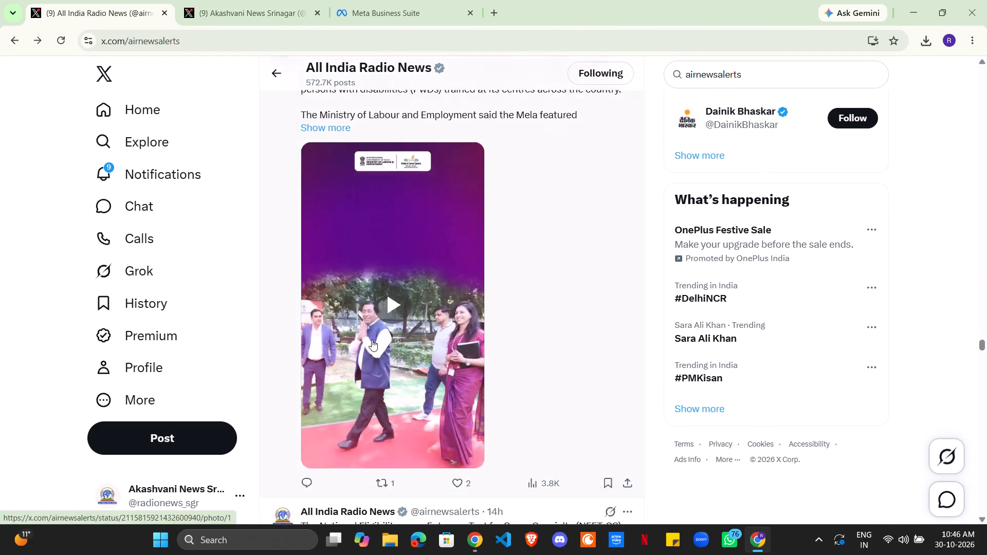
Look through the All India Radio News feed for further stories to share, expanding the West Bengal and Bhutan flood post.
scroll(372, 340, "down", 13)
scroll(375, 336, "down", 20)
scroll(375, 336, "down", 3)
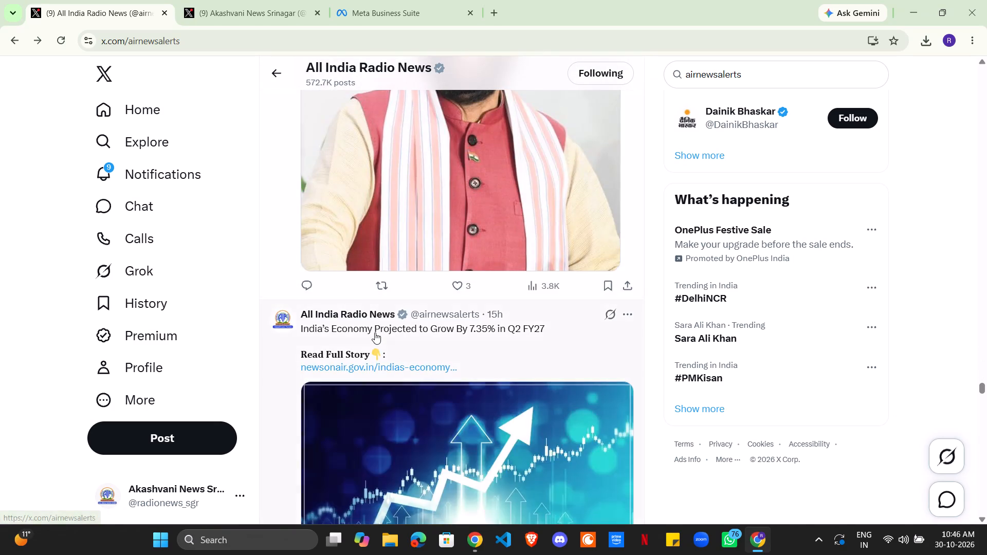
scroll(383, 336, "up", 11)
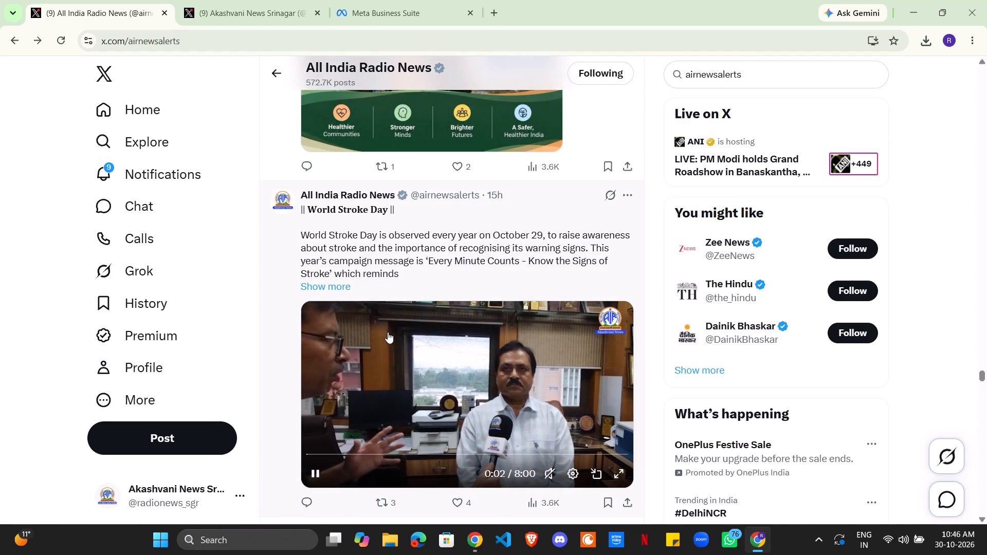
scroll(460, 368, "up", 7)
scroll(461, 354, "up", 20)
scroll(461, 354, "up", 7)
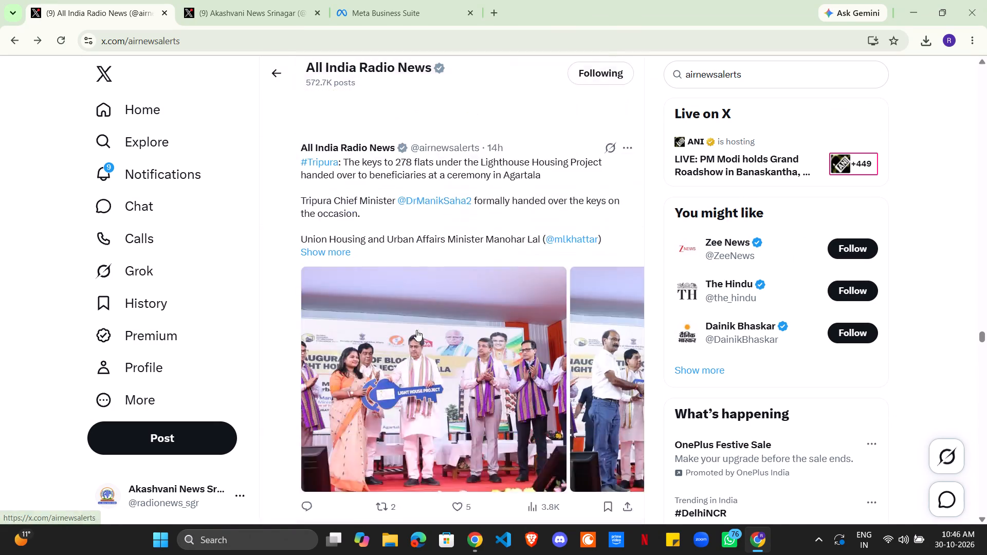
scroll(416, 330, "up", 20)
scroll(416, 330, "up", 20)
scroll(416, 330, "up", 11)
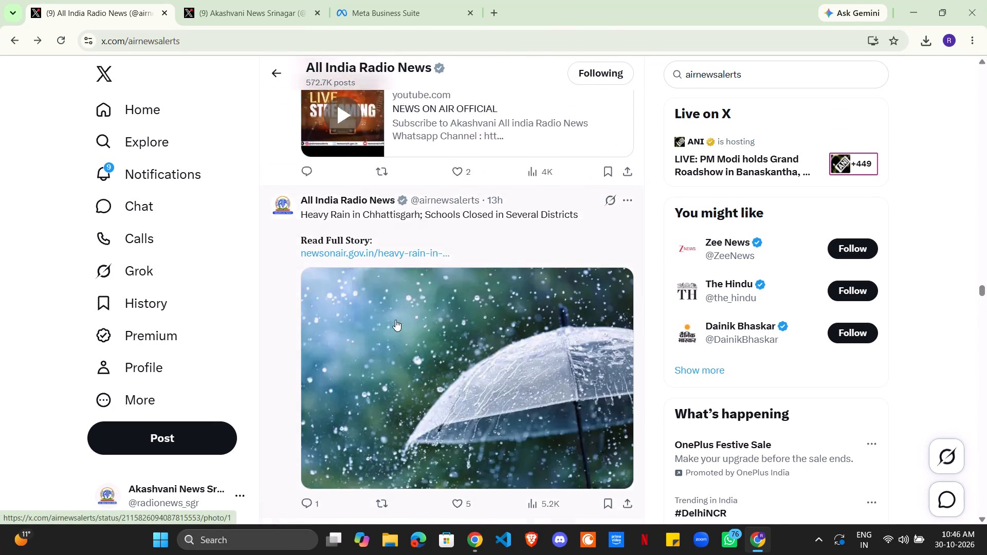
scroll(395, 320, "up", 20)
scroll(395, 320, "up", 20)
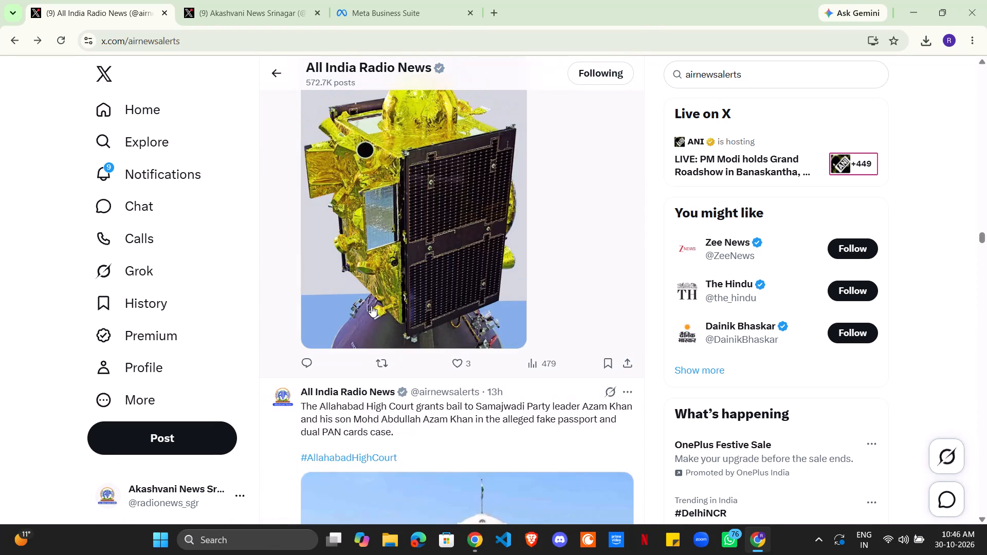
scroll(371, 306, "up", 20)
scroll(371, 306, "up", 18)
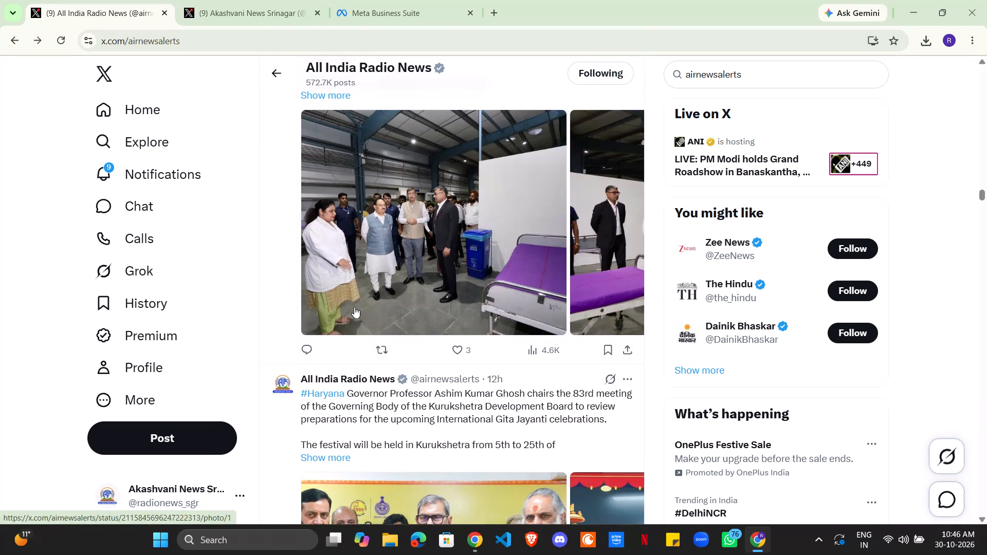
scroll(357, 311, "up", 2)
scroll(357, 311, "down", 13)
scroll(360, 316, "up", 9)
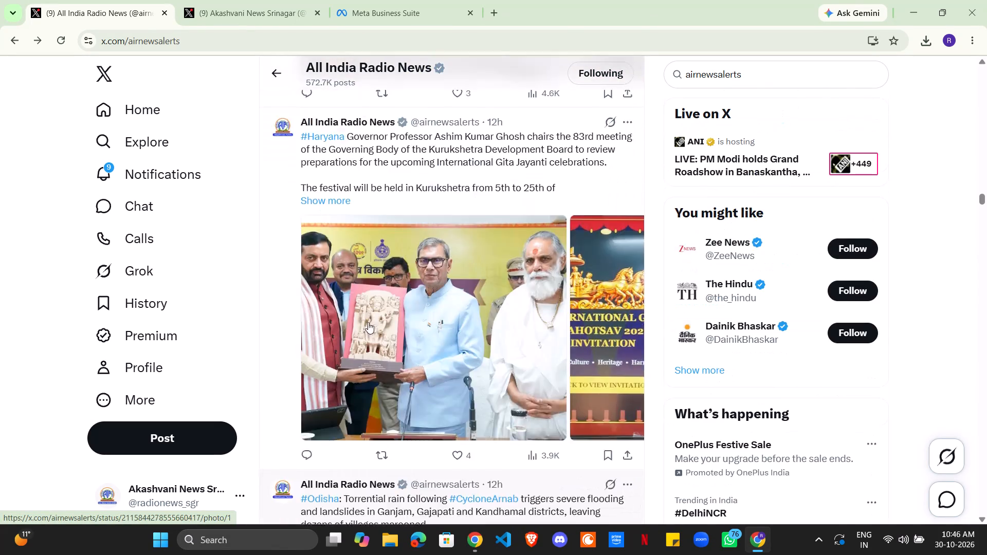
scroll(368, 322, "up", 20)
scroll(368, 322, "up", 20)
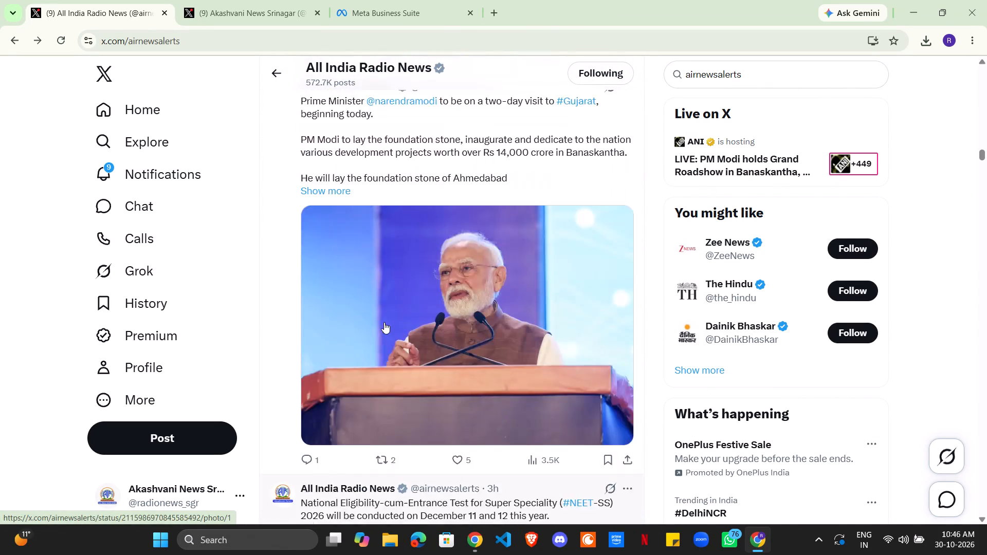
scroll(384, 322, "up", 8)
scroll(404, 337, "up", 20)
scroll(404, 337, "up", 3)
scroll(409, 340, "down", 3)
left_click(333, 229)
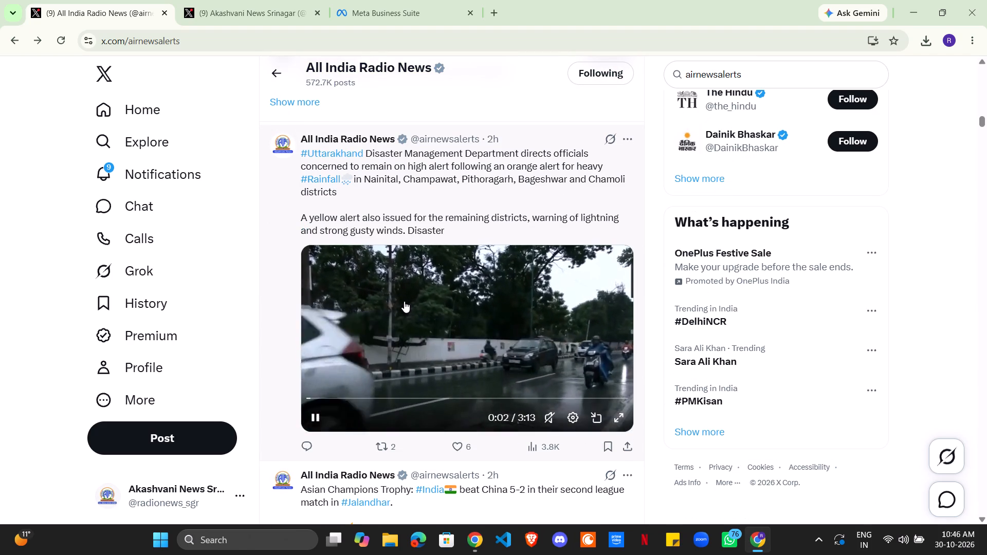
scroll(404, 301, "up", 11)
scroll(403, 301, "up", 20)
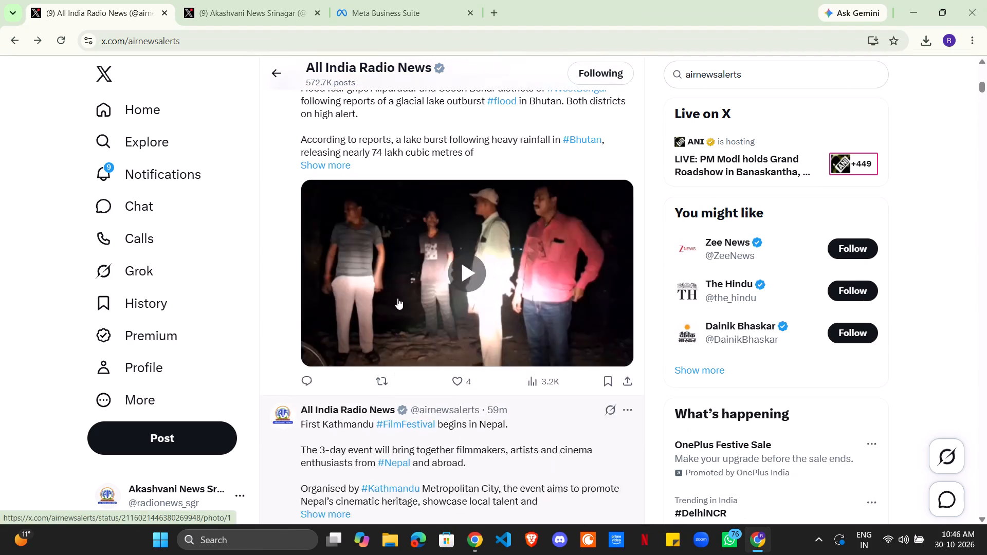
scroll(396, 308, "up", 7)
scroll(393, 305, "down", 4)
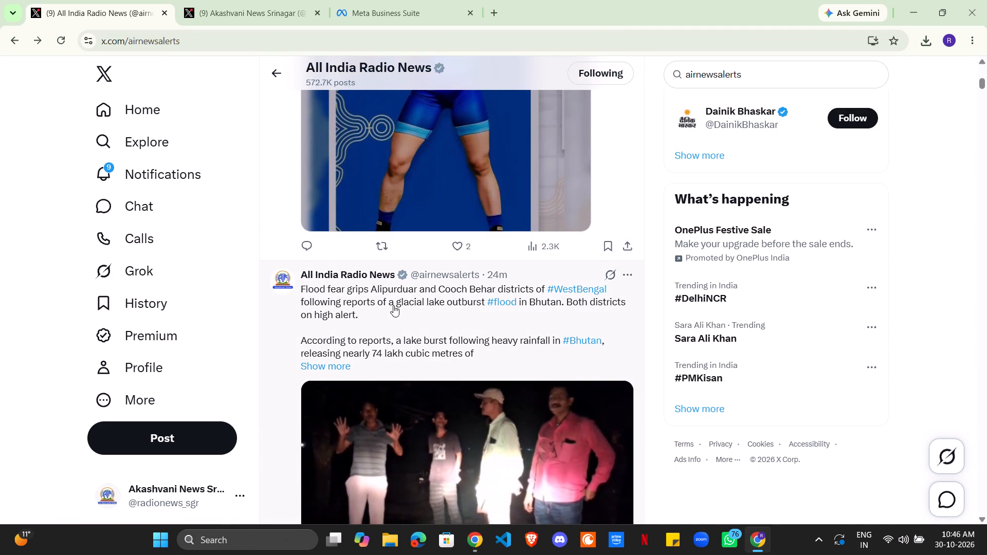
left_click(316, 364)
scroll(373, 353, "up", 12)
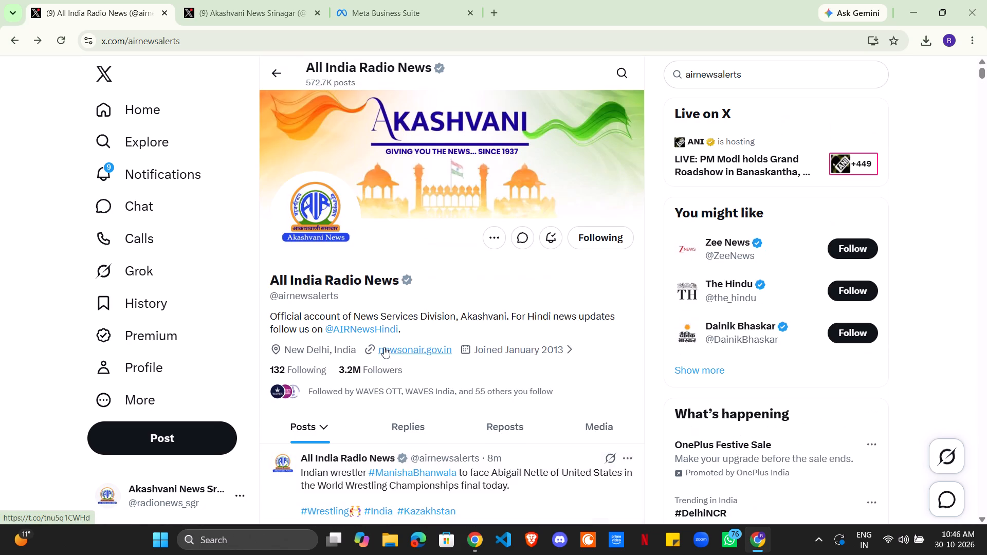